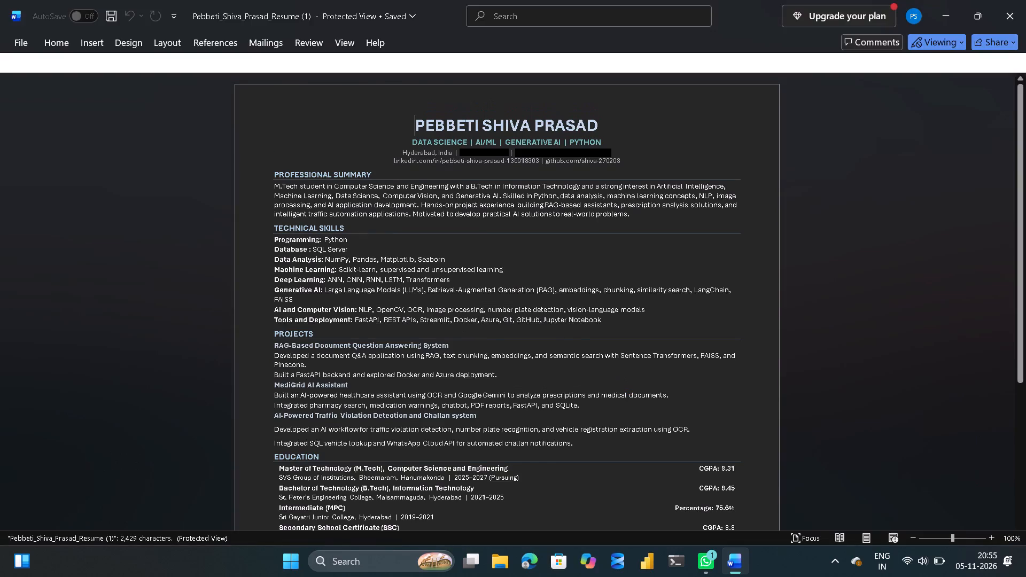
Take the downloaded resume document out of Protected View by enabling editing.
scroll(619, 369, "down", 6)
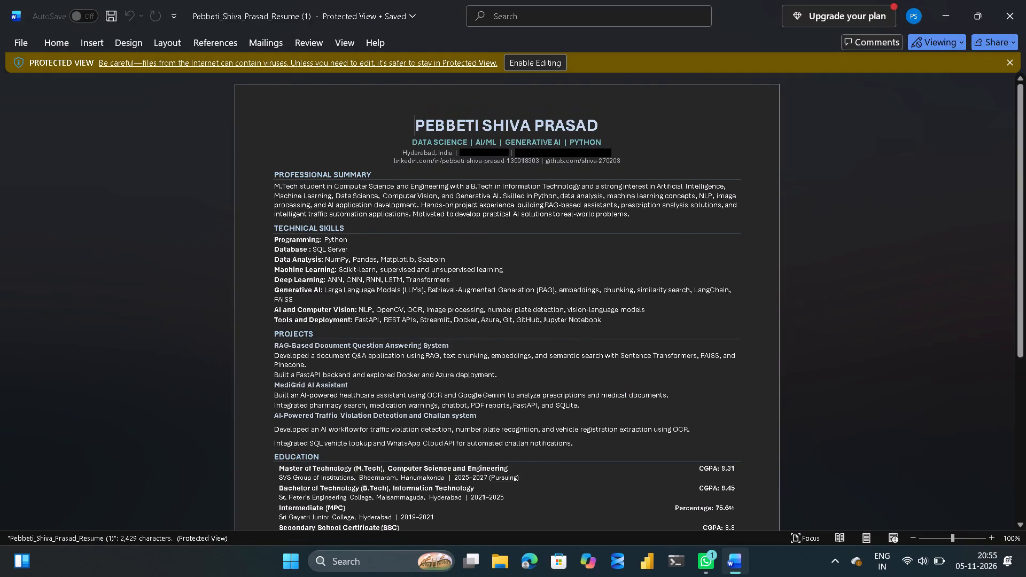
scroll(619, 369, "down", 2)
scroll(556, 50, "down", 3)
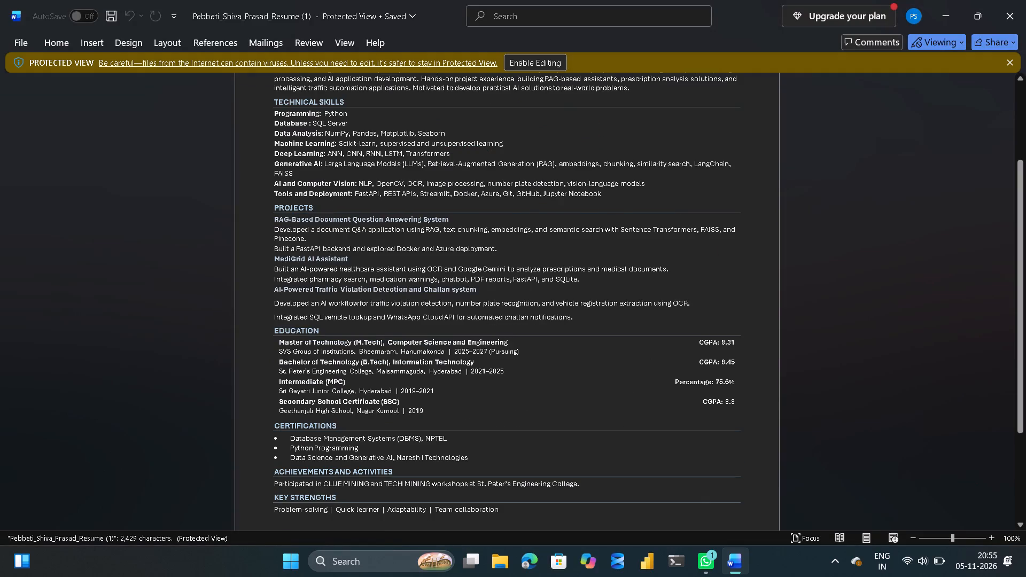
left_click(545, 63)
triple_click(545, 63)
left_click_drag(545, 63, 518, 247)
scroll(518, 247, "up", 5)
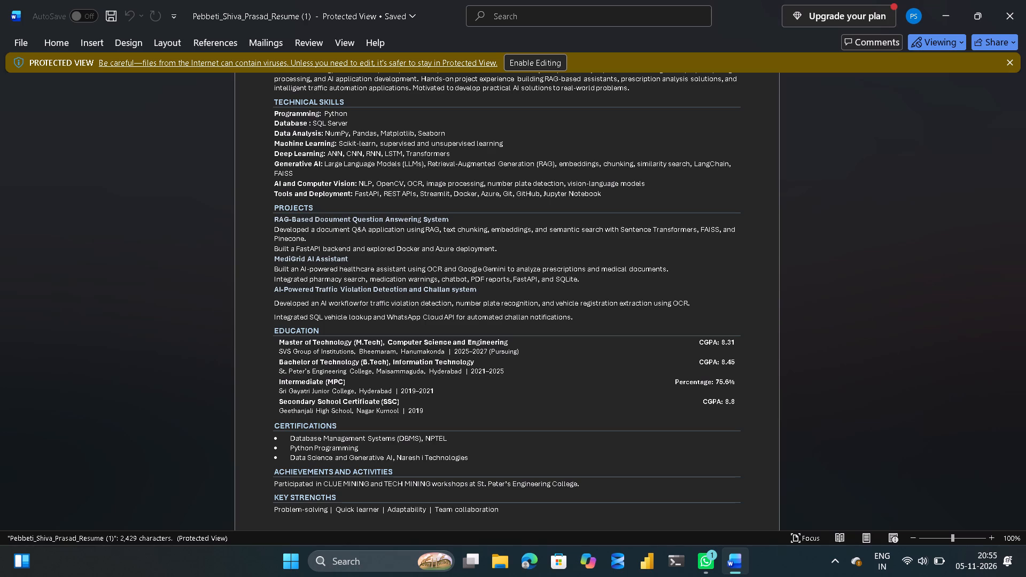
left_click(517, 341)
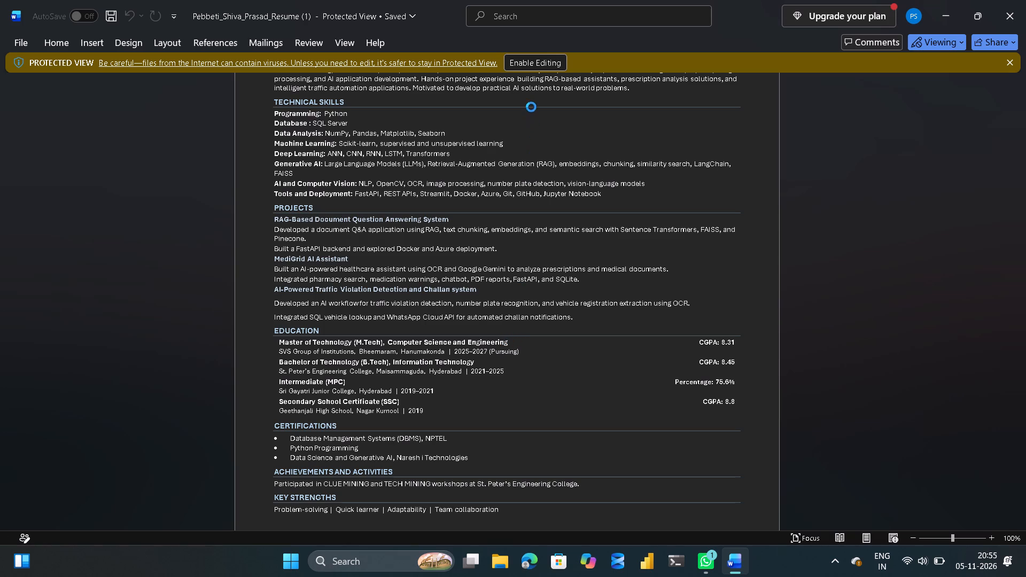
left_click(546, 61)
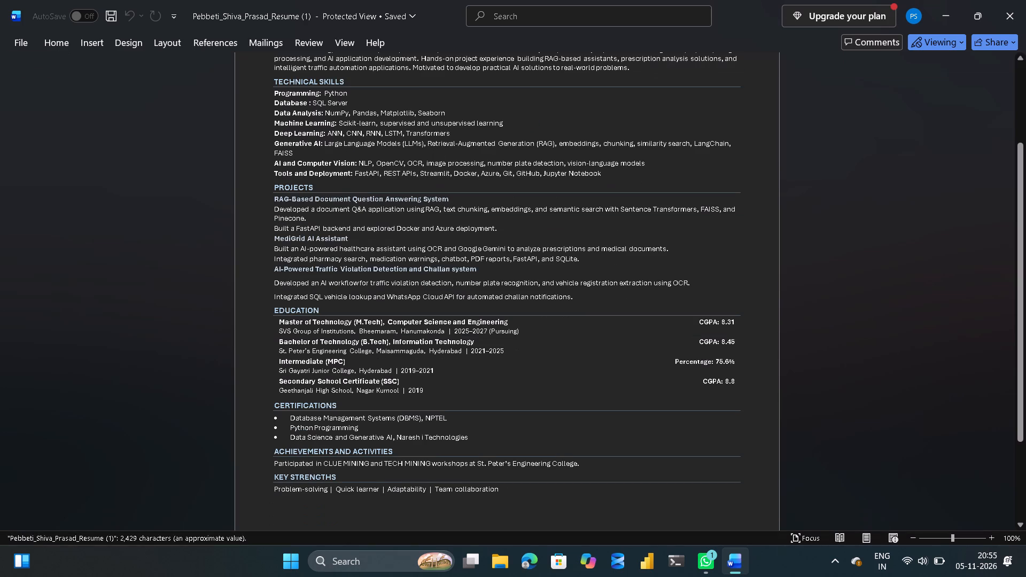
scroll(487, 291, "down", 1)
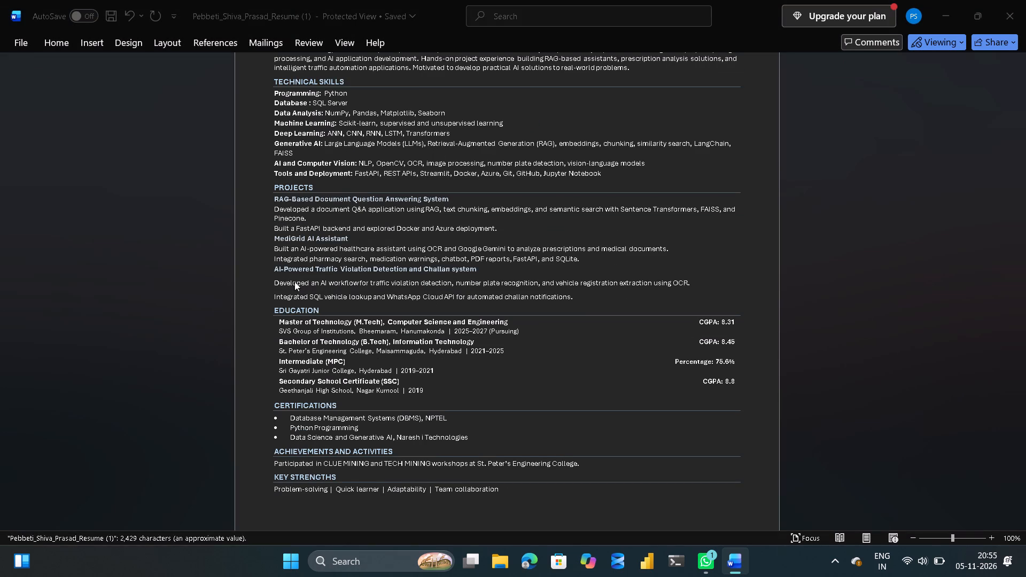
Remove the paragraph break between the traffic violation detection project's title and its line starting "Developed an AI workflow".
left_click(287, 275)
scroll(287, 275, "up", 8)
scroll(287, 275, "down", 1)
scroll(398, 264, "down", 12)
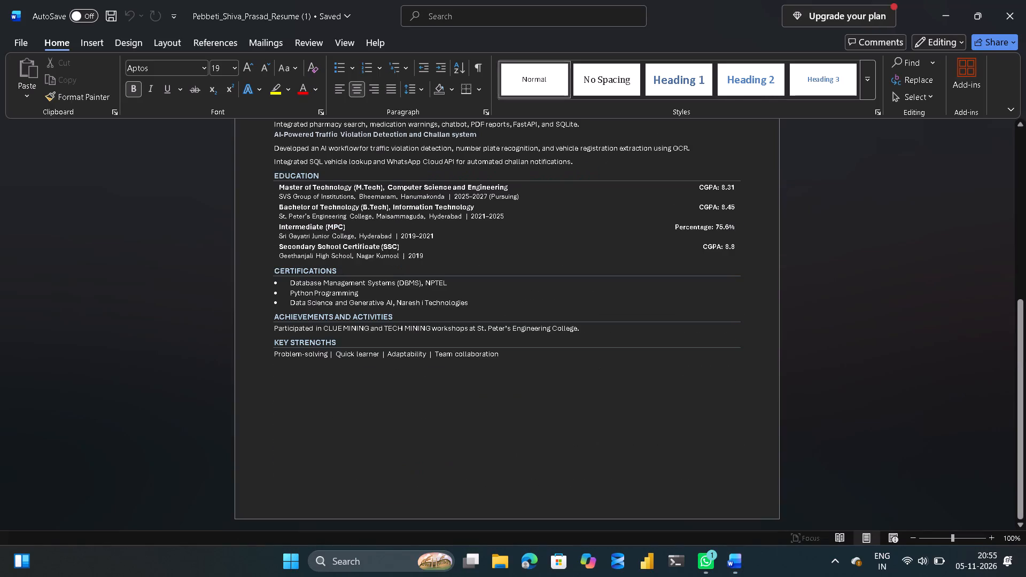
scroll(398, 264, "down", 2)
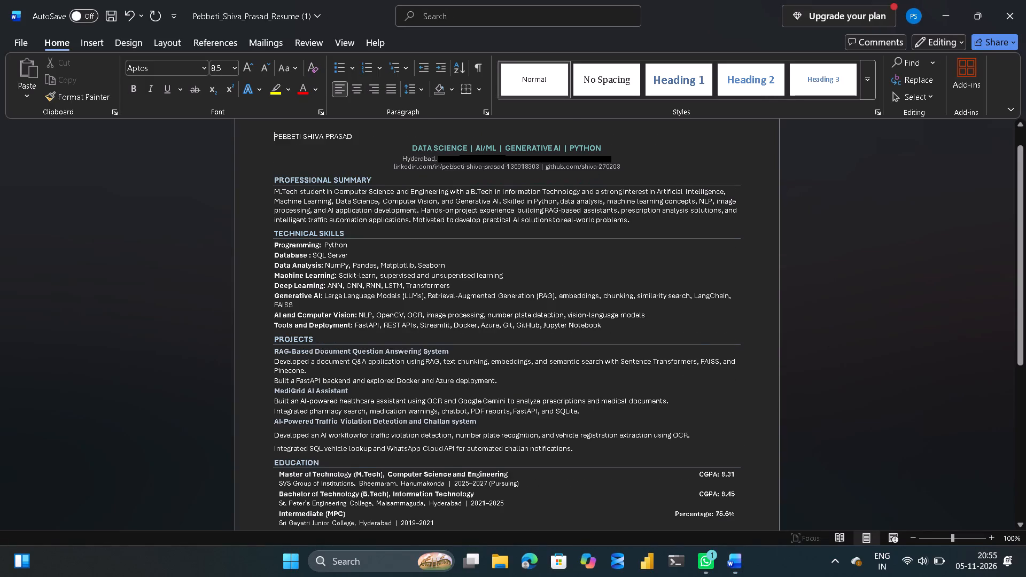
scroll(309, 259, "down", 2)
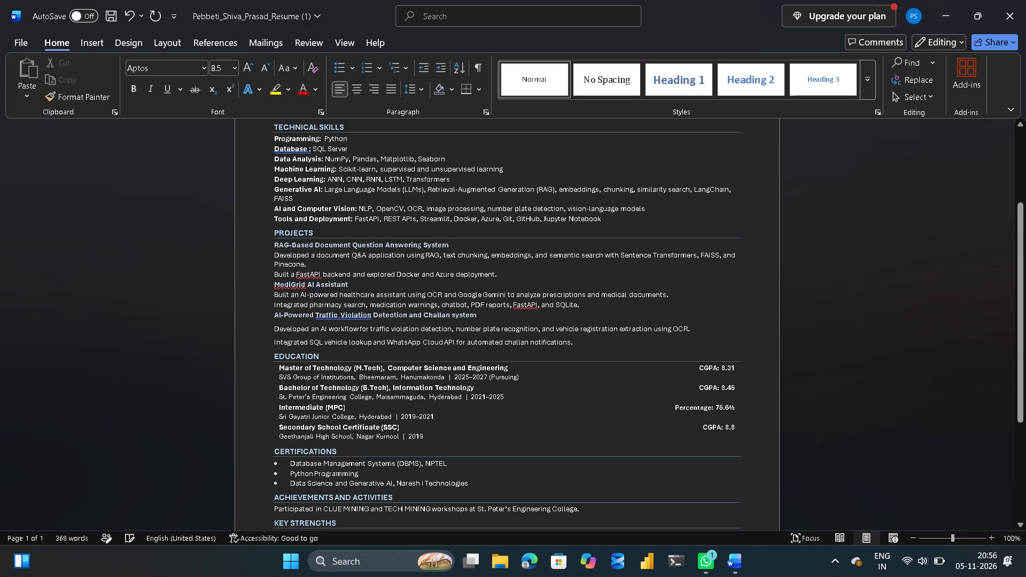
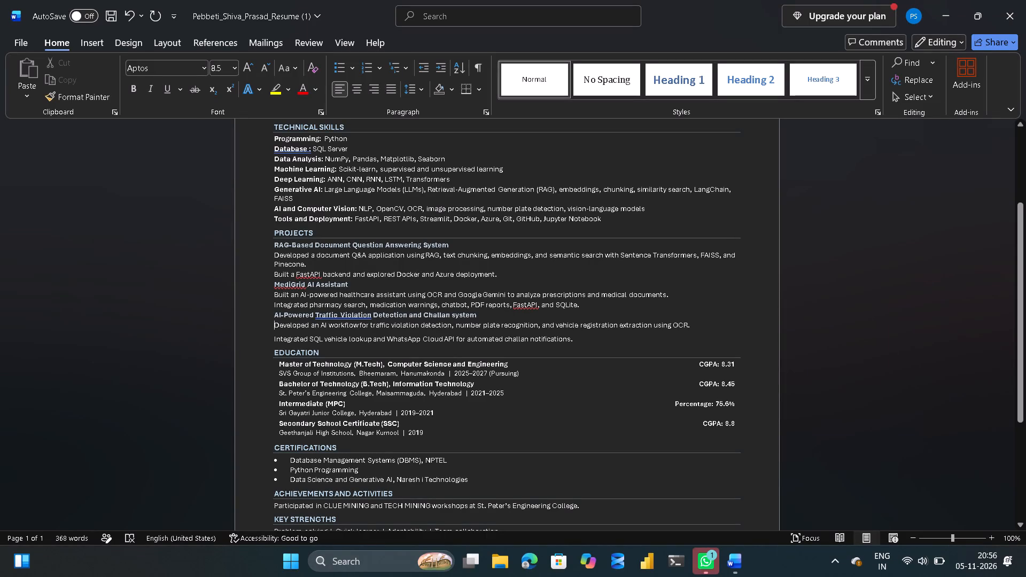
Close the gap above the "Integrated SQL vehicle lookup" line by joining it to the preceding paragraph and splitting it onto its own line again.
left_click(274, 338)
key("BackSpace")
key("Return")
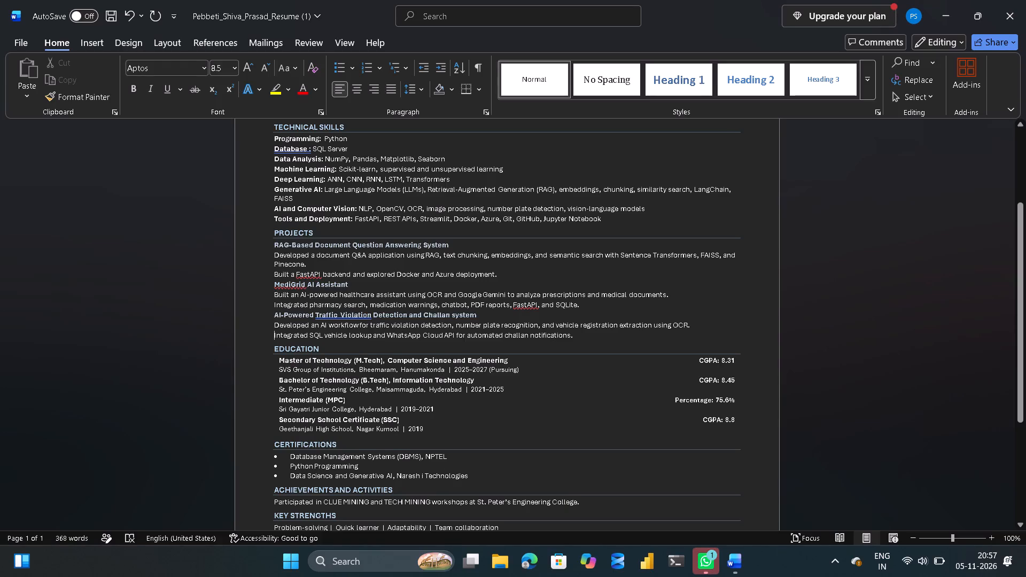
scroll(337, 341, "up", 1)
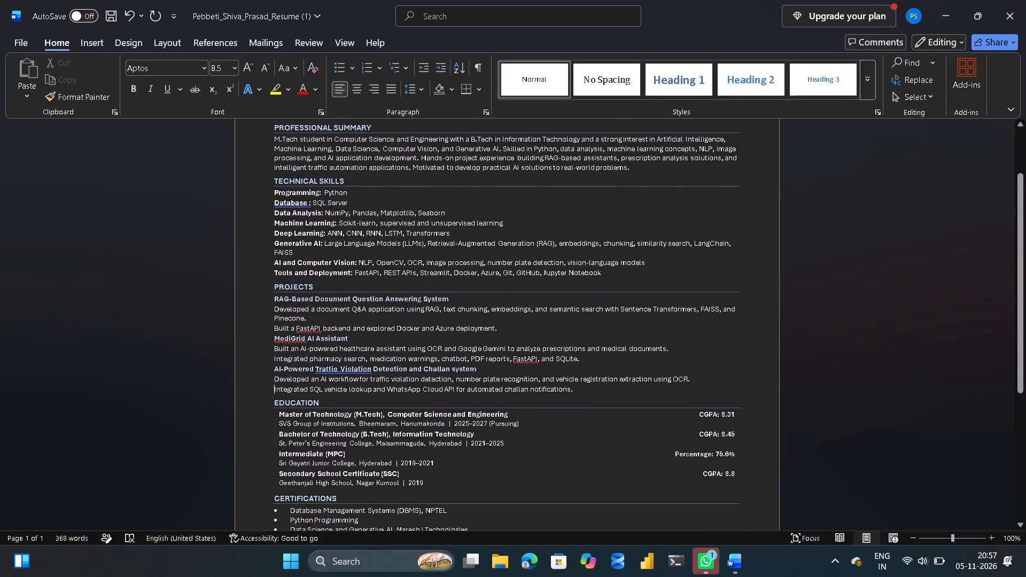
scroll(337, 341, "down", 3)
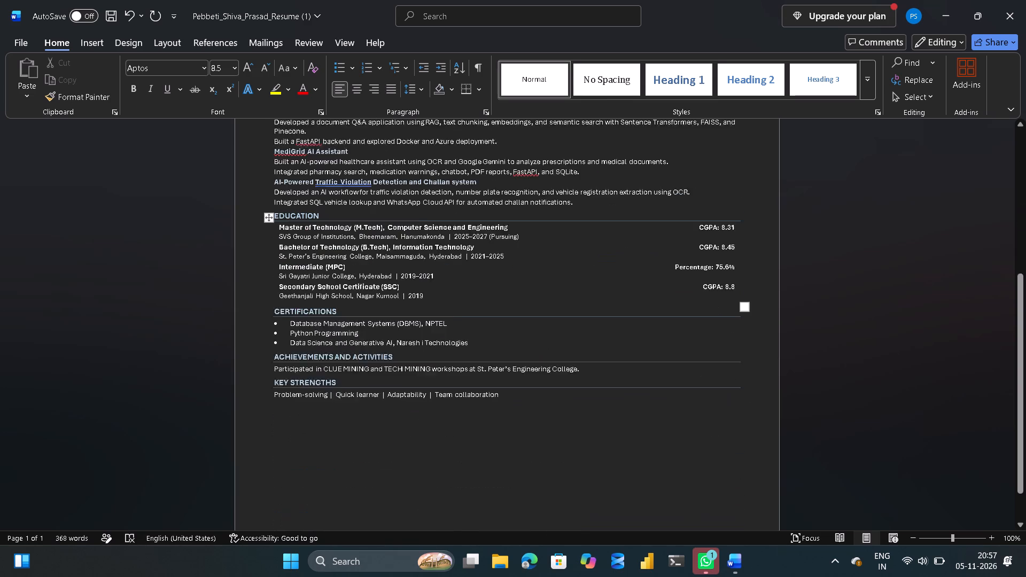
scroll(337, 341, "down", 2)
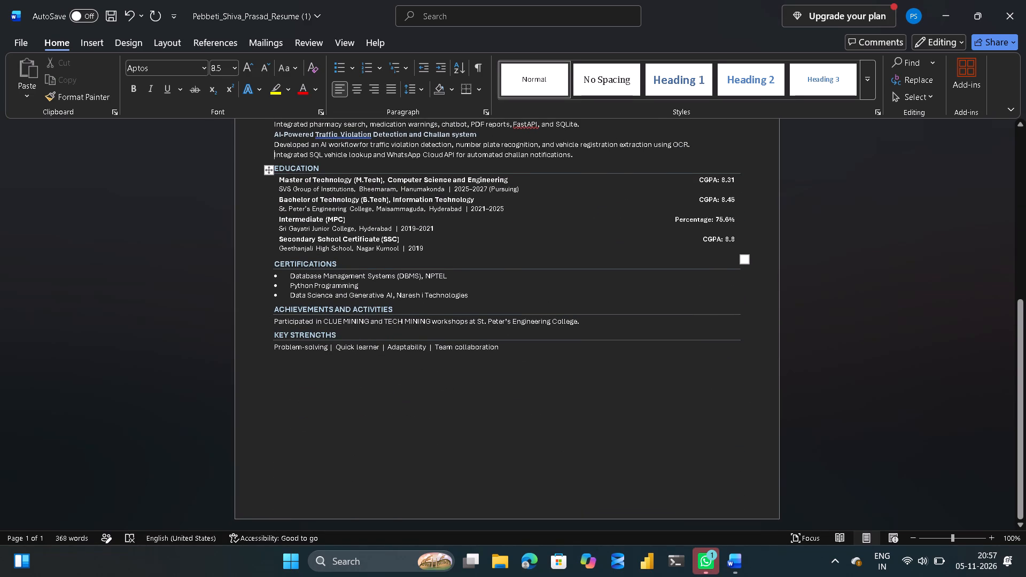
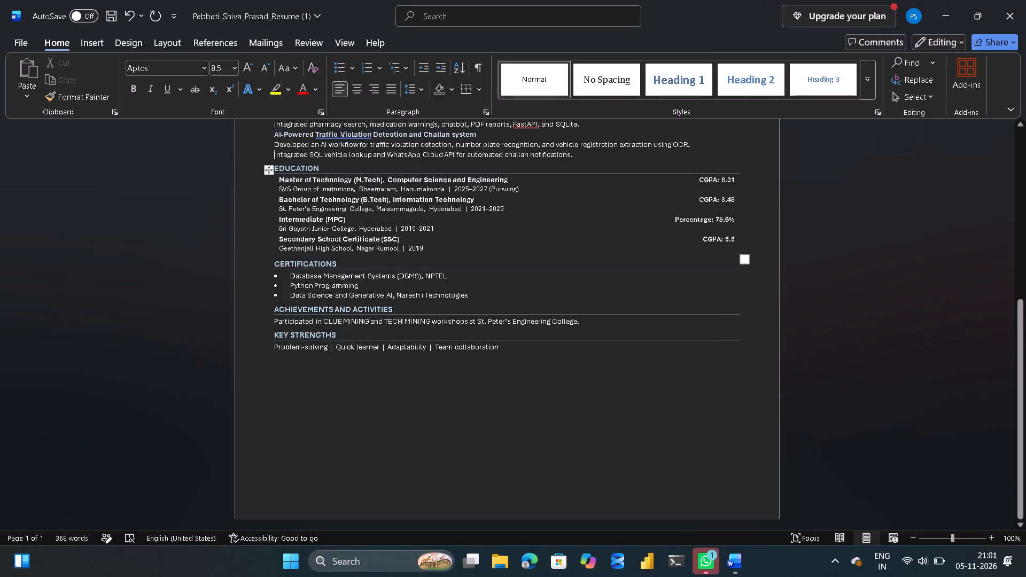
Copy the KEY STRENGTHS heading and paste it on a new line below the key strengths text.
scroll(531, 244, "down", 2, "ctrl")
scroll(531, 244, "up", 3)
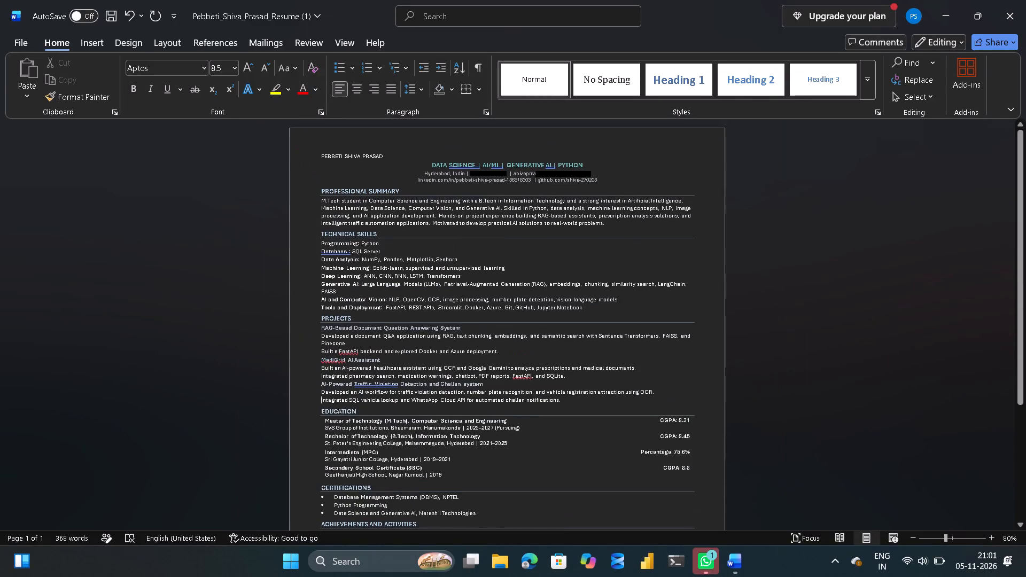
scroll(459, 339, "down", 5)
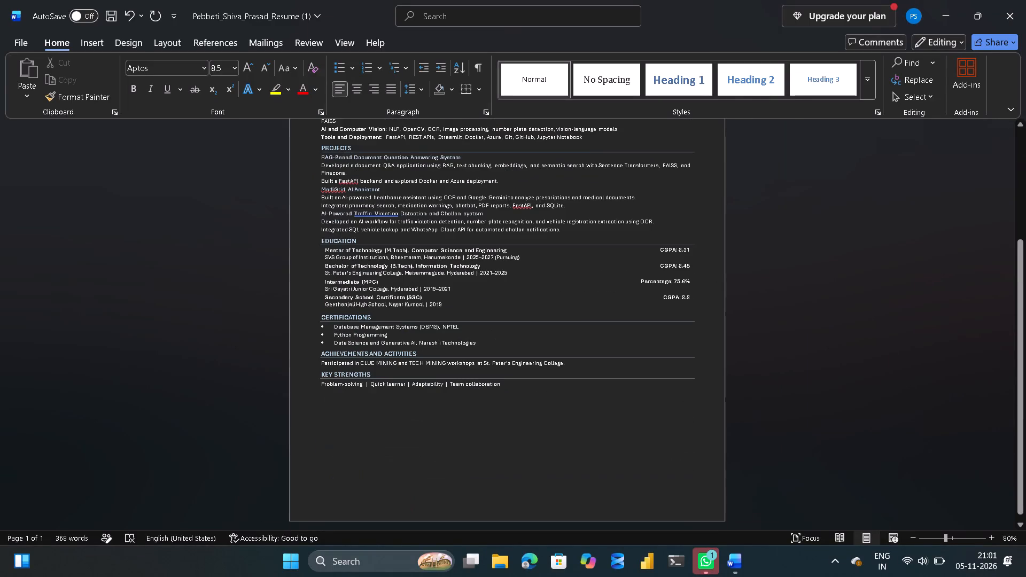
scroll(403, 395, "up", 3, "ctrl")
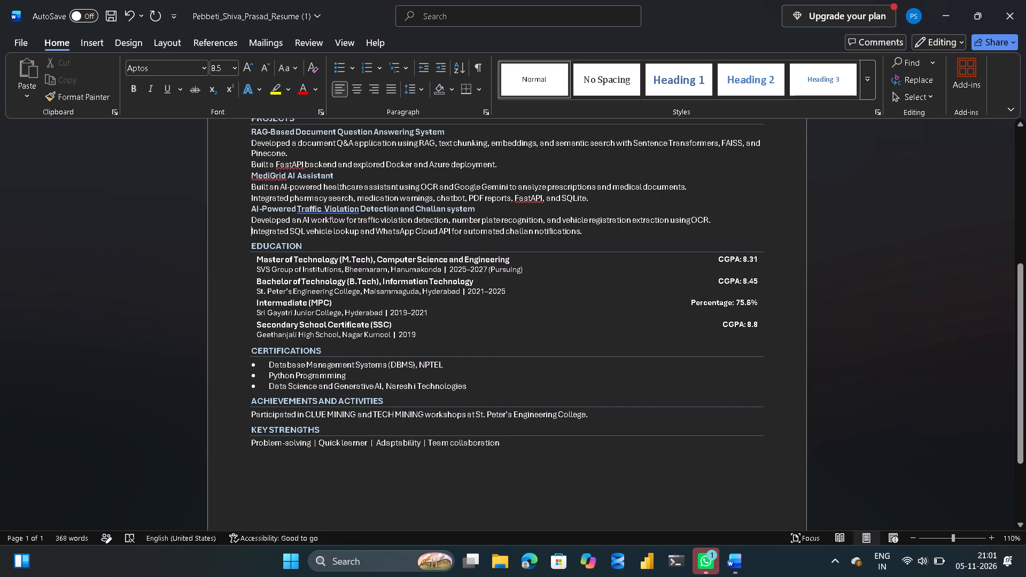
left_click_drag(322, 429, 248, 429)
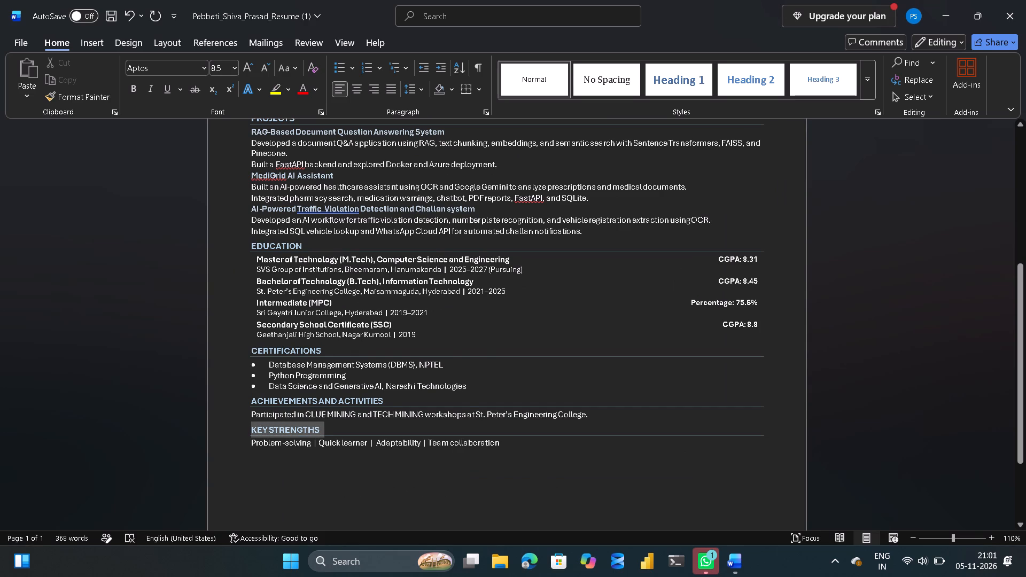
left_click_drag(248, 429, 247, 429)
key("ctrl+c")
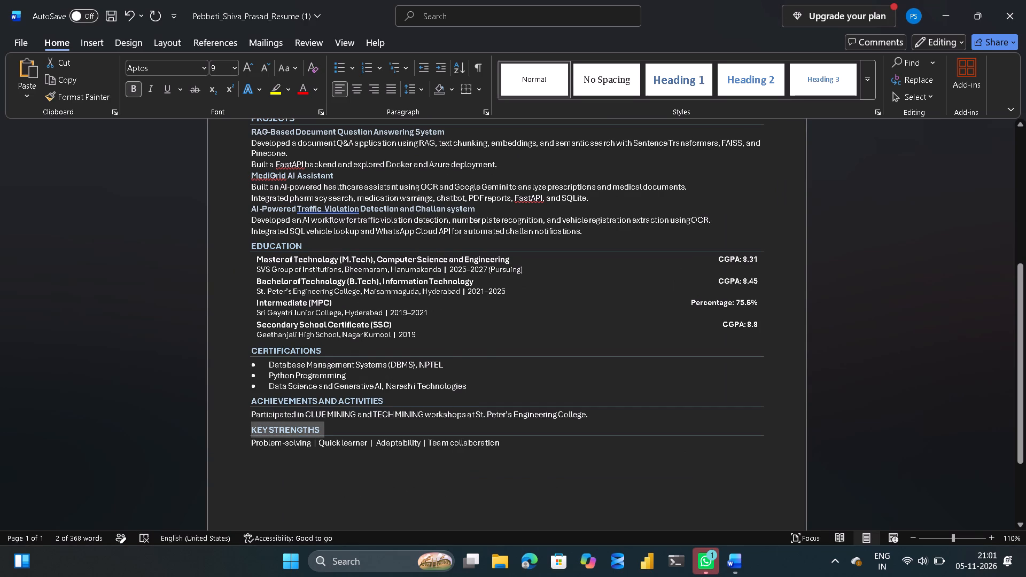
left_click(509, 448)
key("Return")
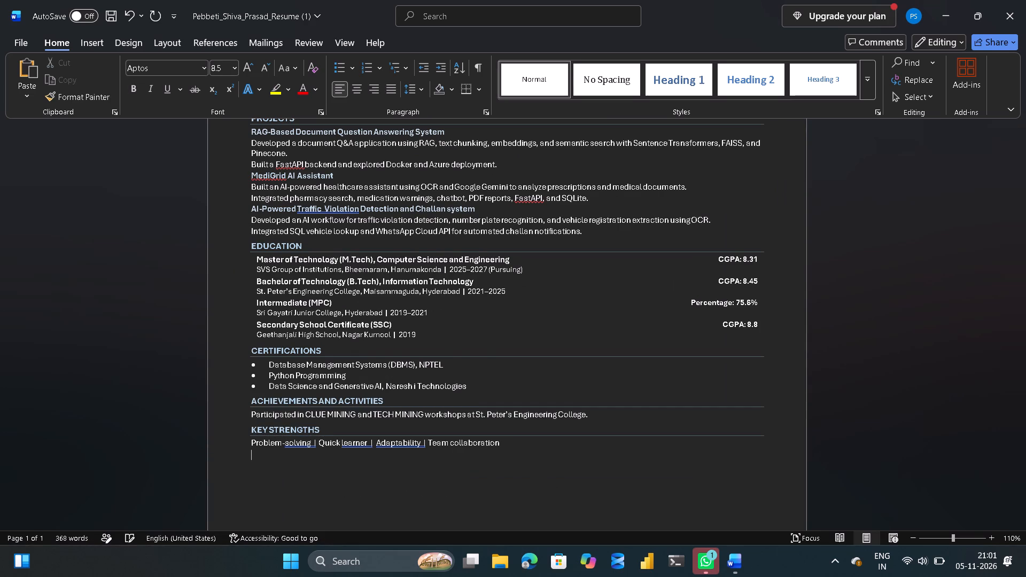
key("Return")
key("BackSpace")
key("ctrl+v")
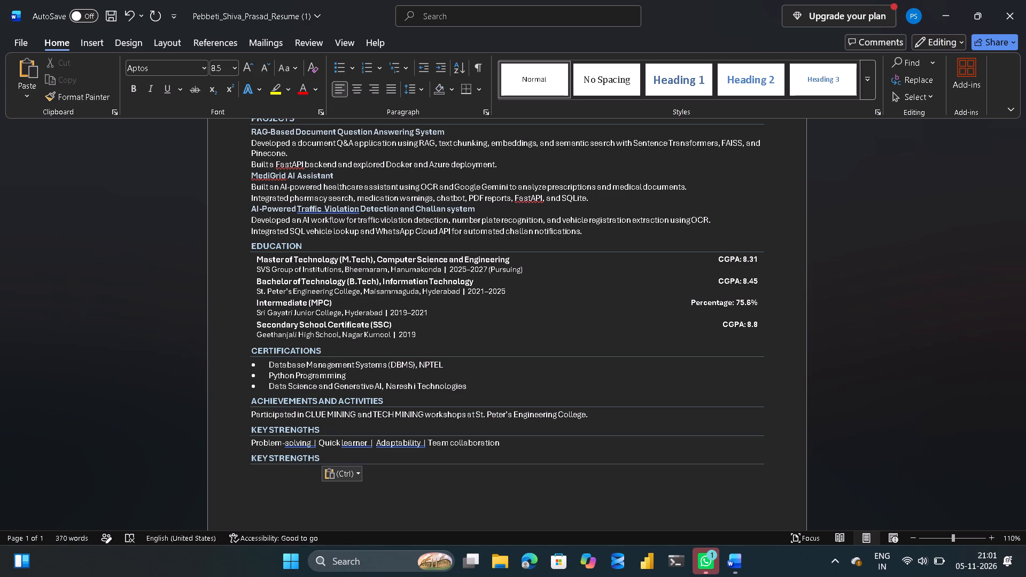
Replace the text of the pasted KEY STRENGTHS heading with "Declaration".
left_click(322, 459)
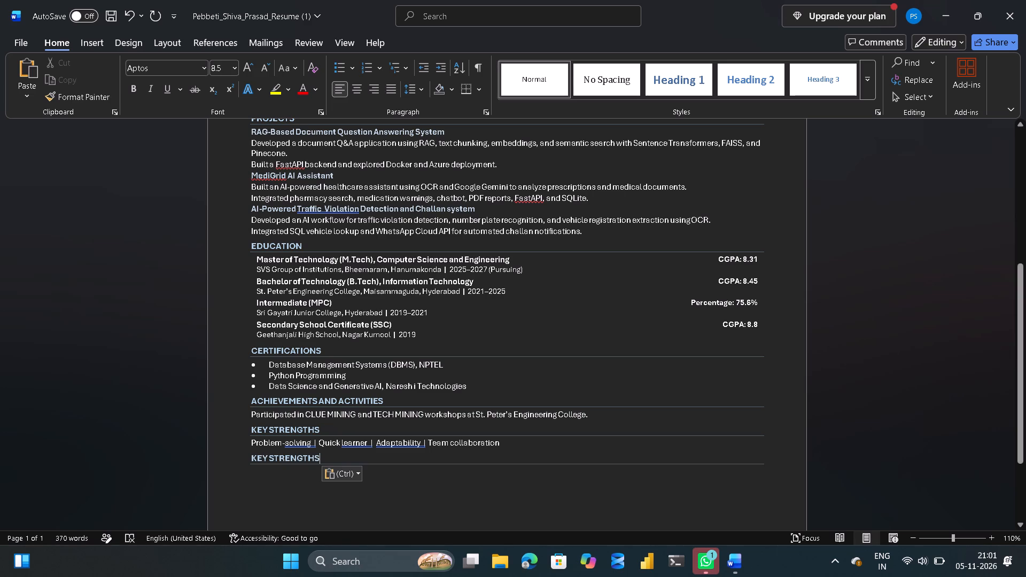
key("BackSpace")
key("BackSpace")
key("BackSpace")
key("BackSpace")
key("BackSpace")
key("BackSpace")
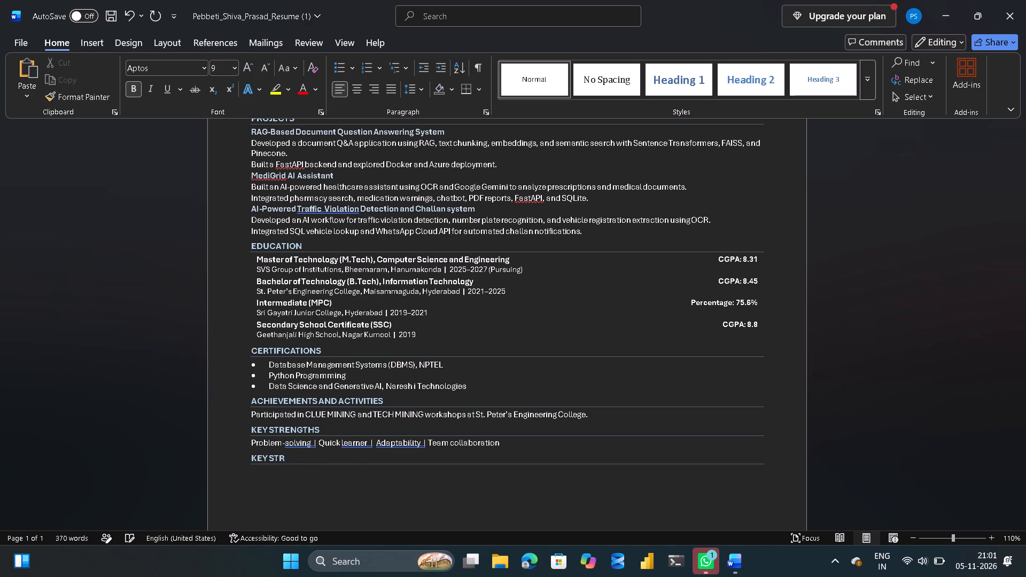
key("BackSpace")
key("BackSpace")
key("BackSpace")
key("BackSpace")
key("BackSpace")
key("BackSpace")
key("BackSpace")
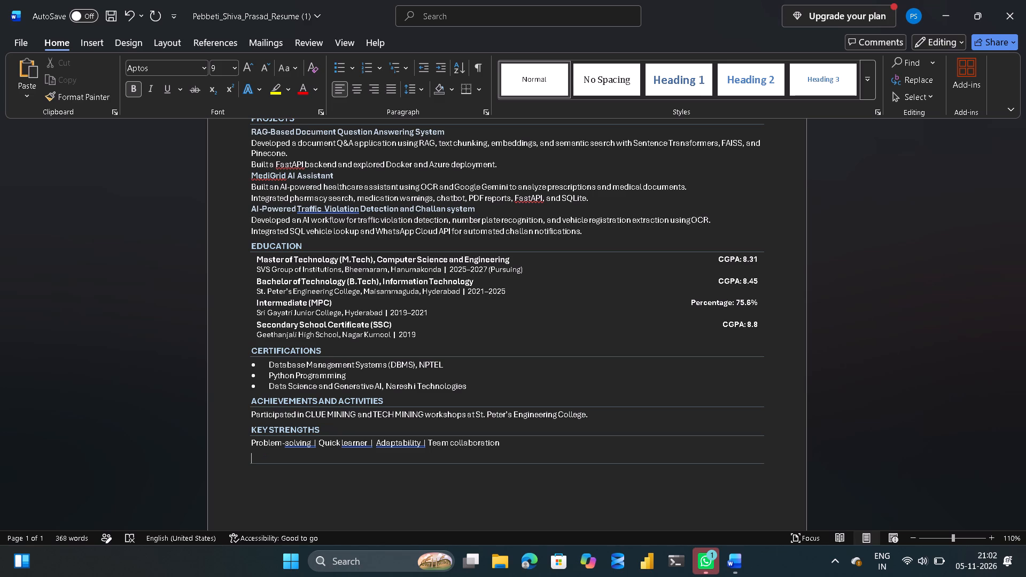
type("De")
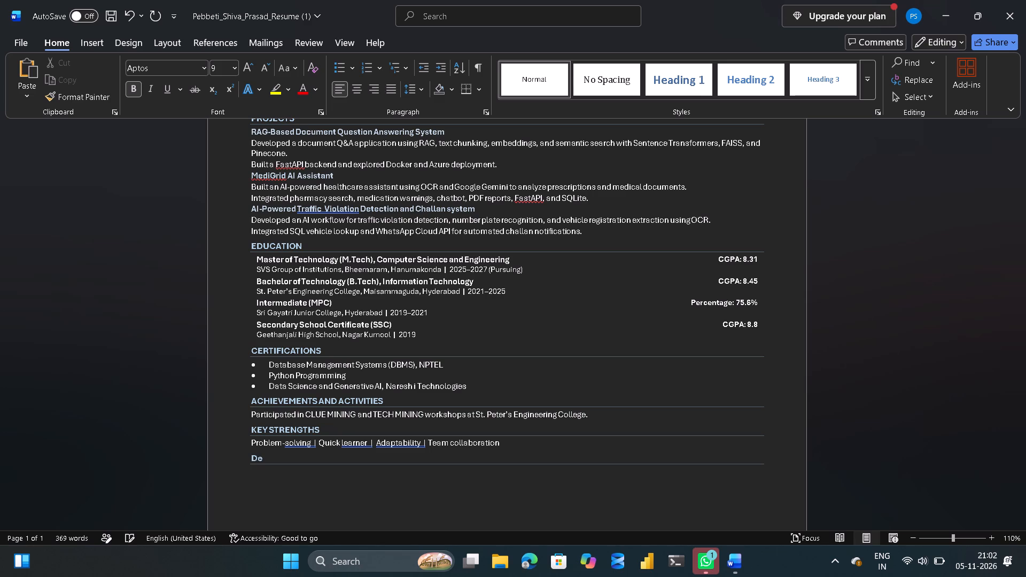
type("claration")
Rewrite the new "Declaration" heading in capitals as "DECLARATION".
key("BackSpace")
key("BackSpace")
key("BackSpace")
key("BackSpace")
key("BackSpace")
key("BackSpace")
key("BackSpace")
key("BackSpace")
key("BackSpace")
key("BackSpace")
key("e")
key("BackSpace")
key("e")
key("BackSpace")
key("e")
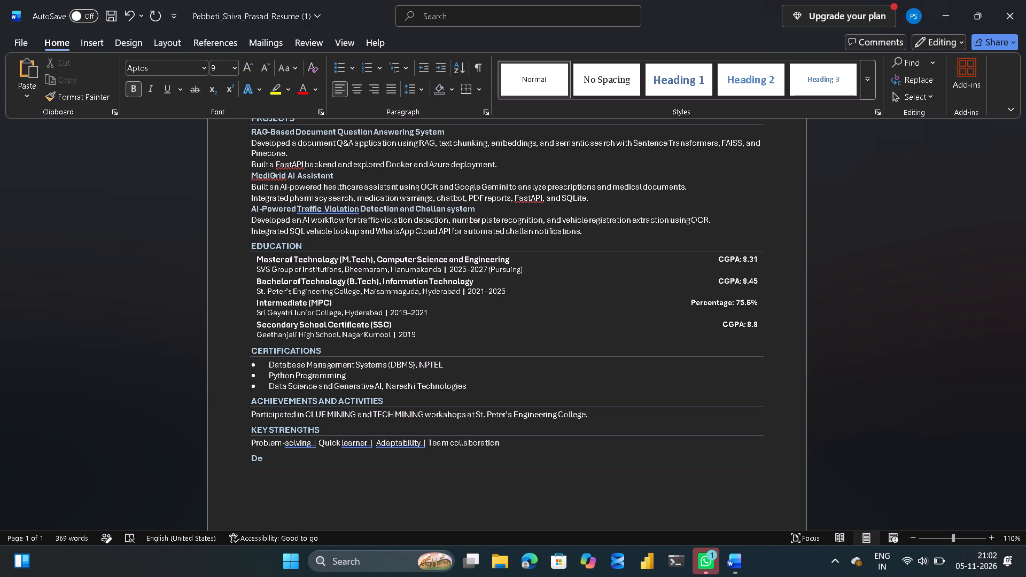
key("BackSpace")
key("shift+e")
key("c")
type("LARATION")
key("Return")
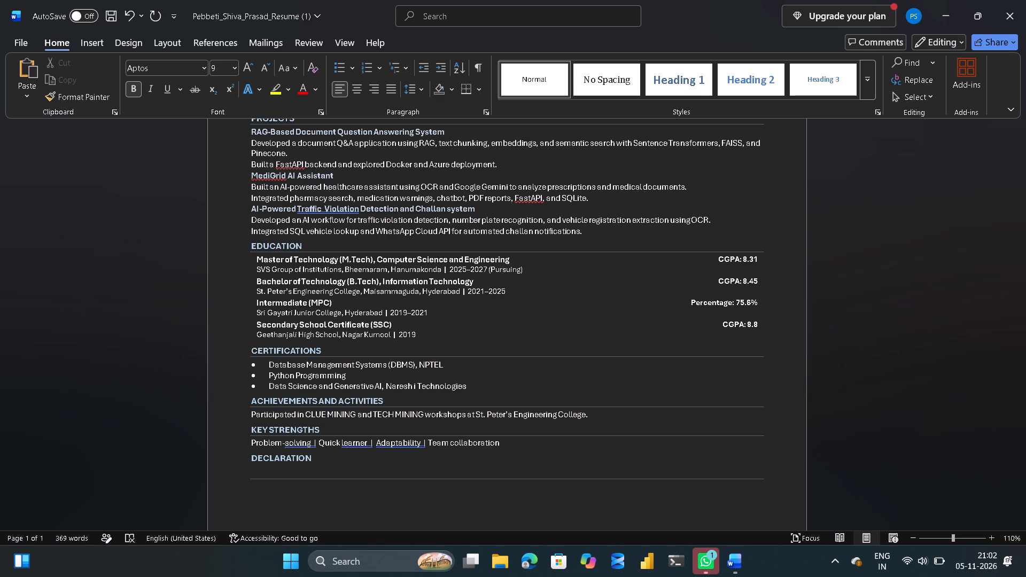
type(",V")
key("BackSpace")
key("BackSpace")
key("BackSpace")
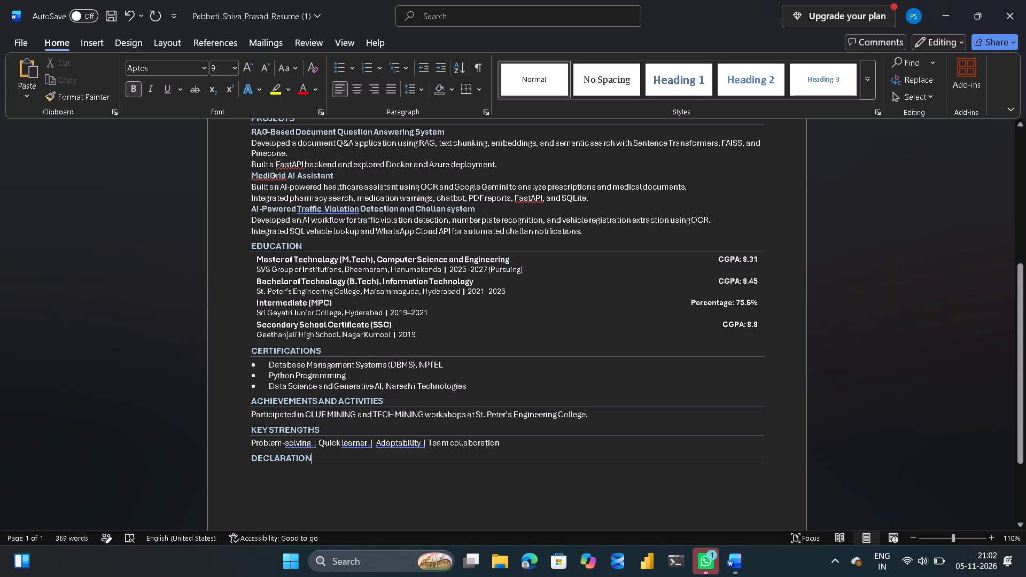
Place the insertion point on the empty body line beneath the DECLARATION heading.
left_click(772, 467)
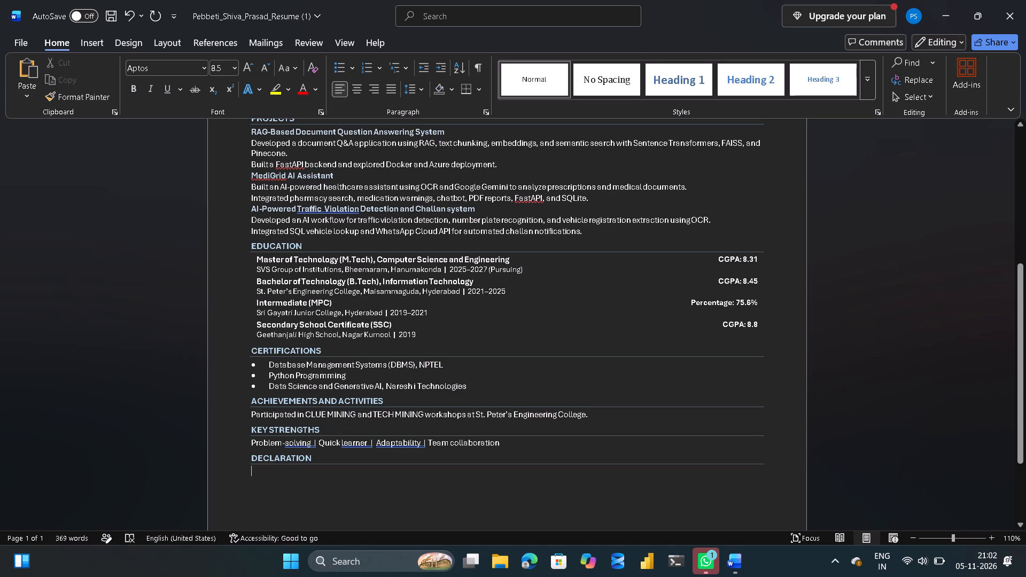
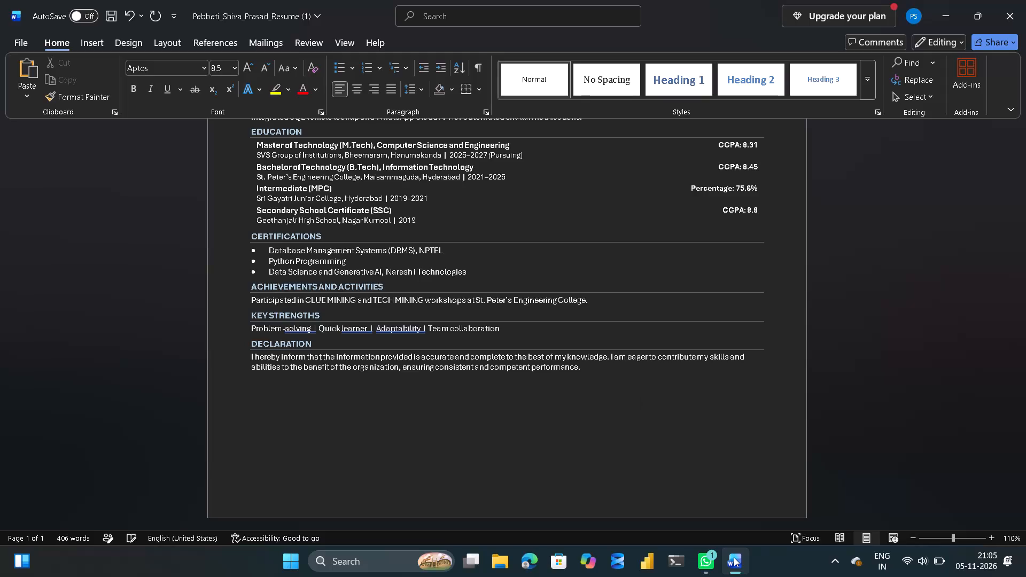
Enter the candidate's name, with the surname as an initial, on the indented signature line below the declaration paragraph.
key("shift+p")
key("period")
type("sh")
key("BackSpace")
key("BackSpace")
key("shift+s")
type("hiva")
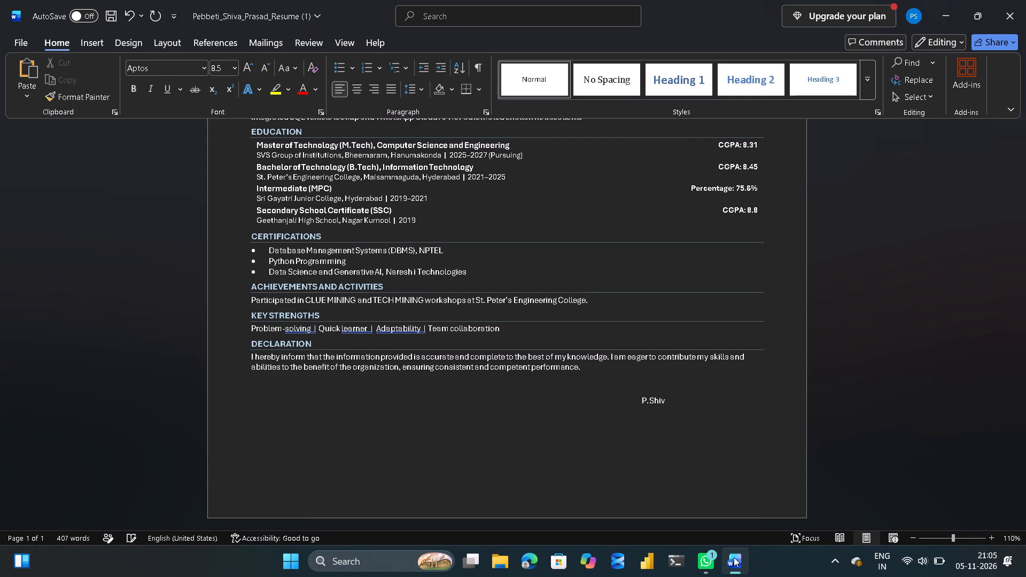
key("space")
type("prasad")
Add a new line reading "Signatuge" below the candidate's name, indented with spaces so it sits under the name.
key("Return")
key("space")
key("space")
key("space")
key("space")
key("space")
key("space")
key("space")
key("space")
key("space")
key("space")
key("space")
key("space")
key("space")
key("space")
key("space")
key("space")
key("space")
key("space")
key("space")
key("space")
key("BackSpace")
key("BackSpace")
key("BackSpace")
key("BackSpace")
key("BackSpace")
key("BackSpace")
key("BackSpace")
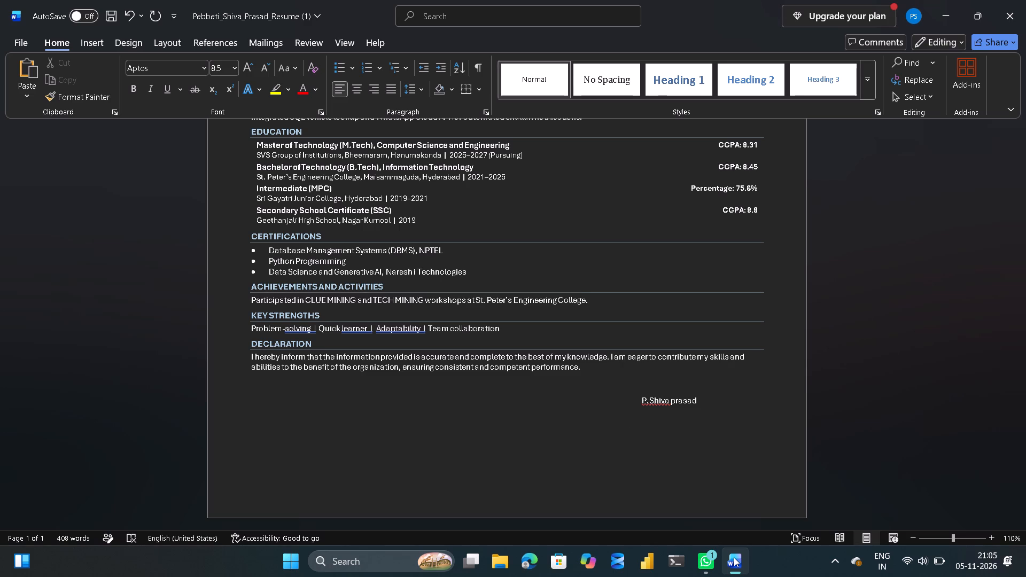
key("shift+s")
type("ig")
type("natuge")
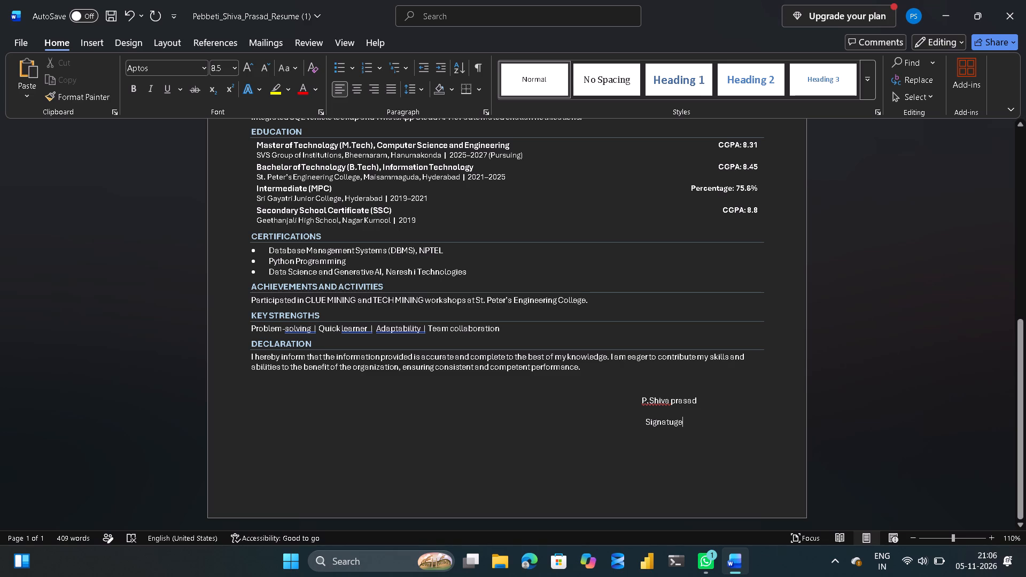
Right-align the candidate's name and the signature label line below the declaration paragraph.
left_click_drag(683, 424, 641, 404)
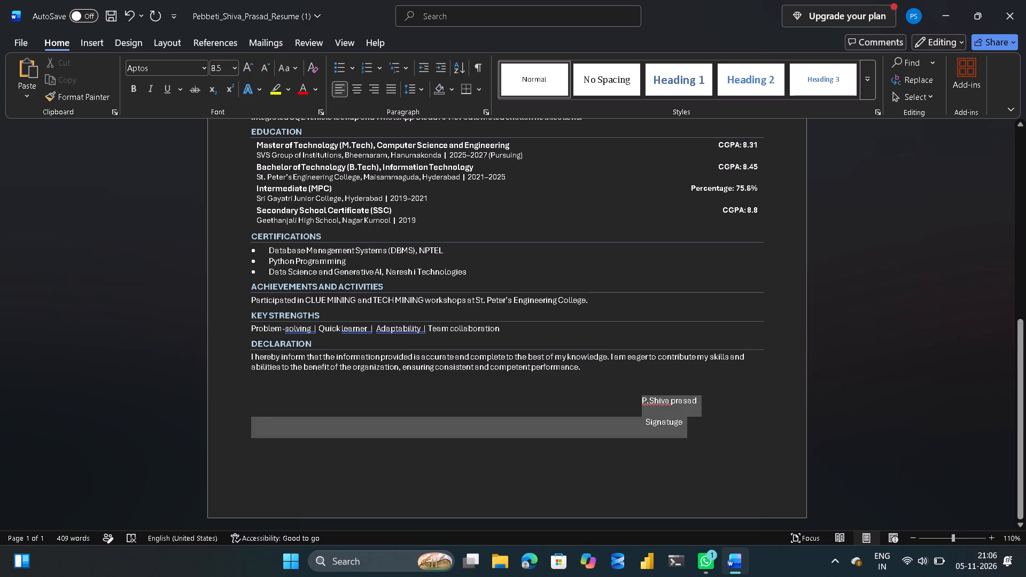
left_click_drag(641, 404, 639, 403)
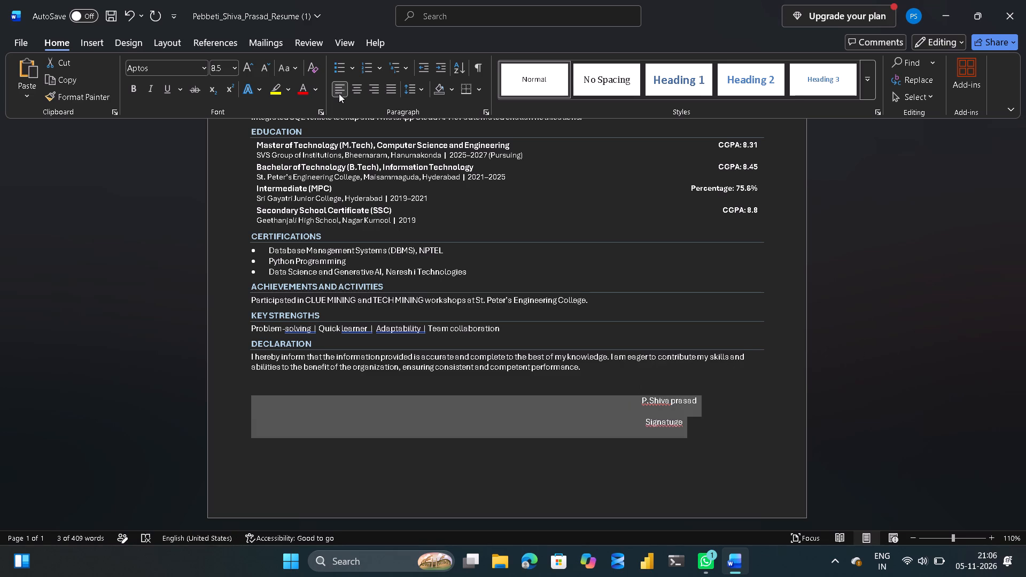
left_click(339, 93)
left_click(353, 90)
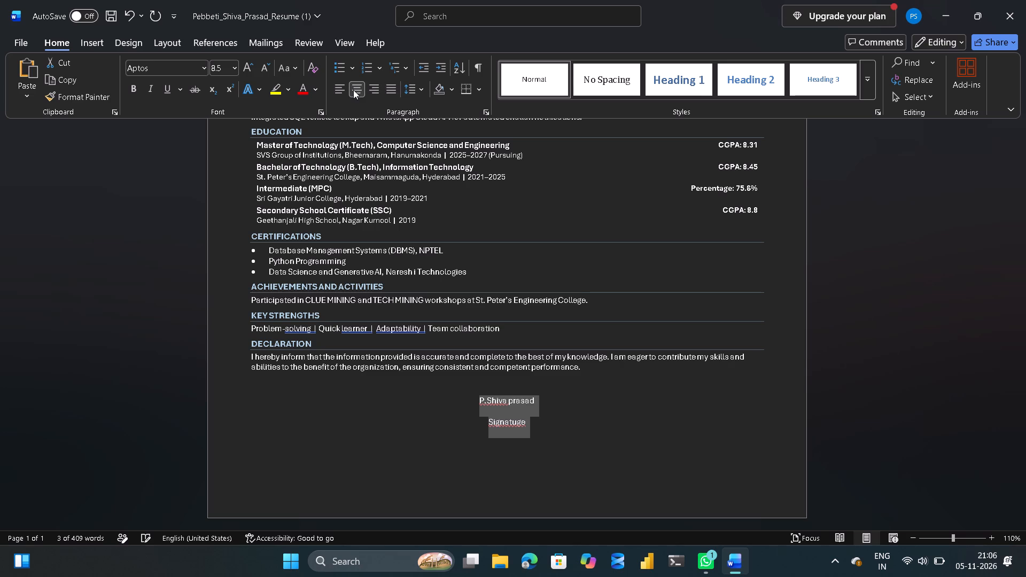
left_click(374, 85)
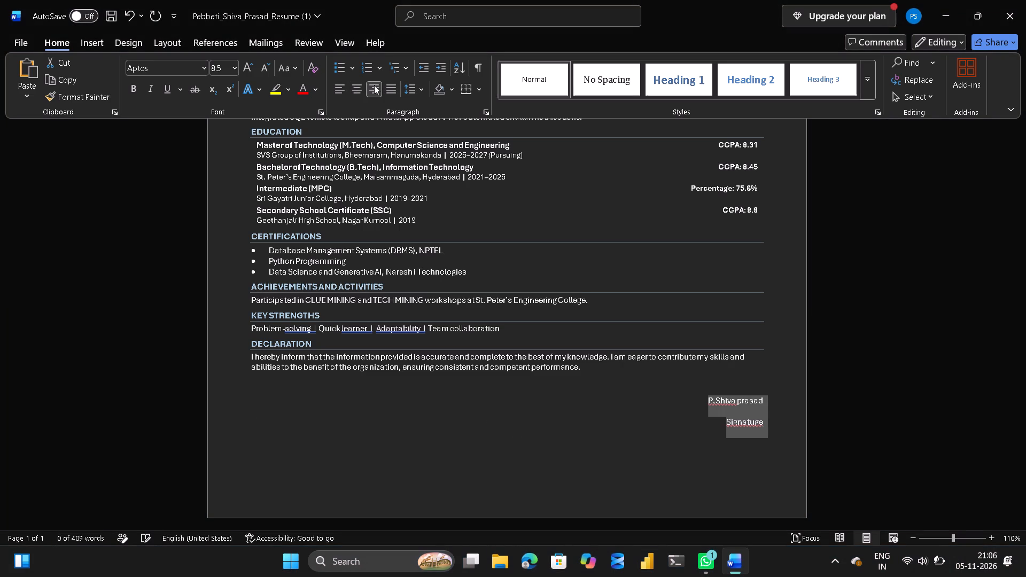
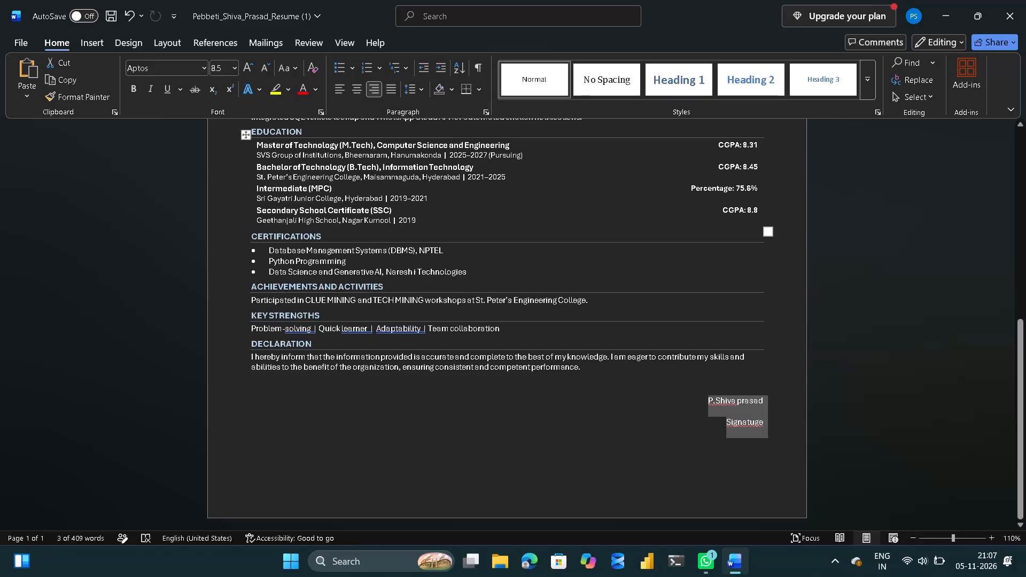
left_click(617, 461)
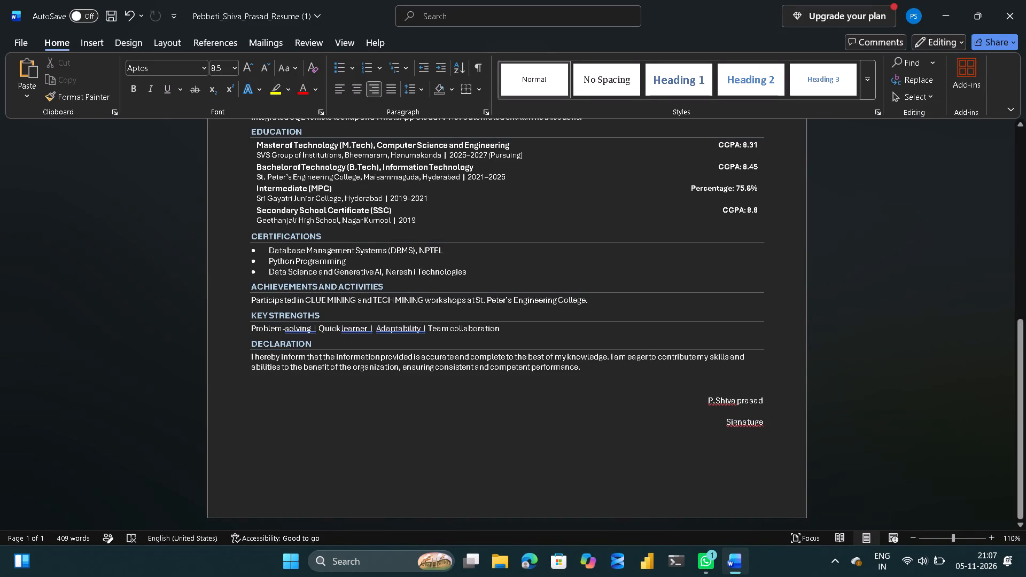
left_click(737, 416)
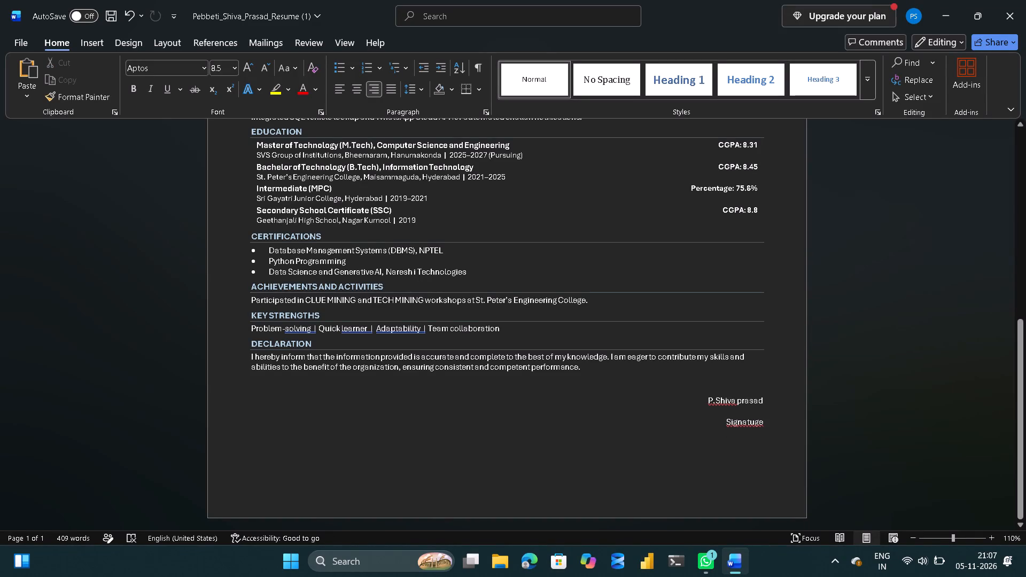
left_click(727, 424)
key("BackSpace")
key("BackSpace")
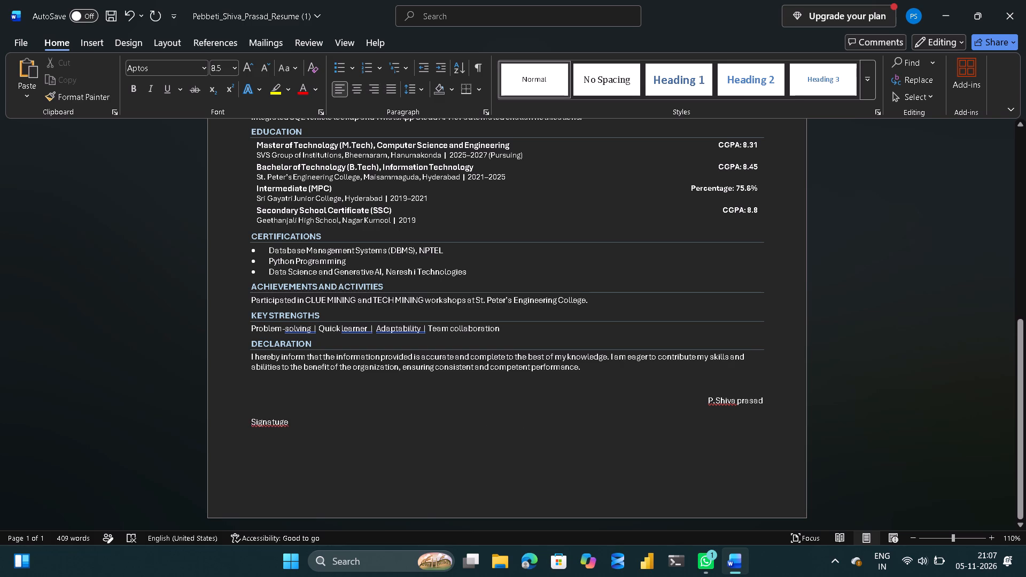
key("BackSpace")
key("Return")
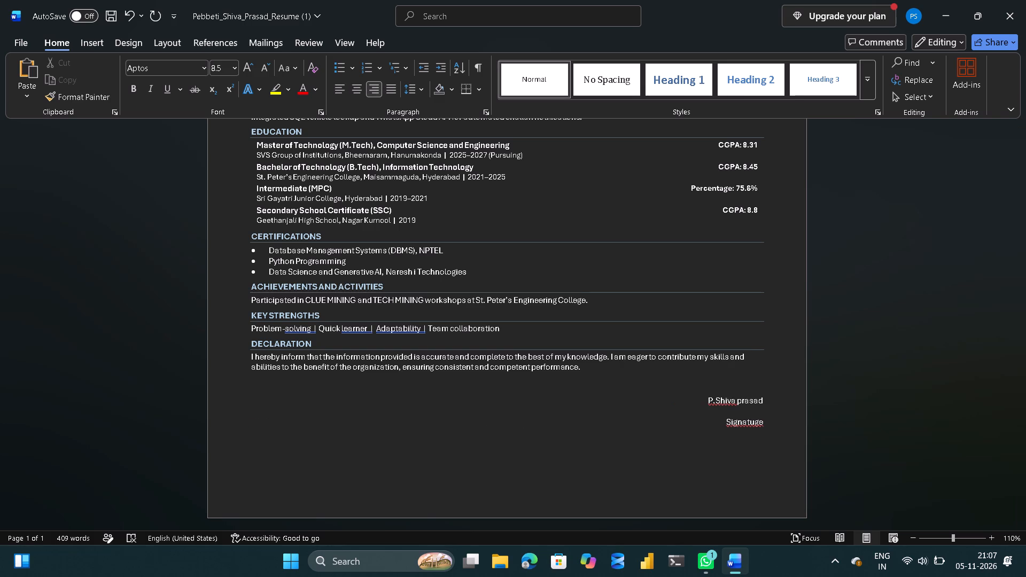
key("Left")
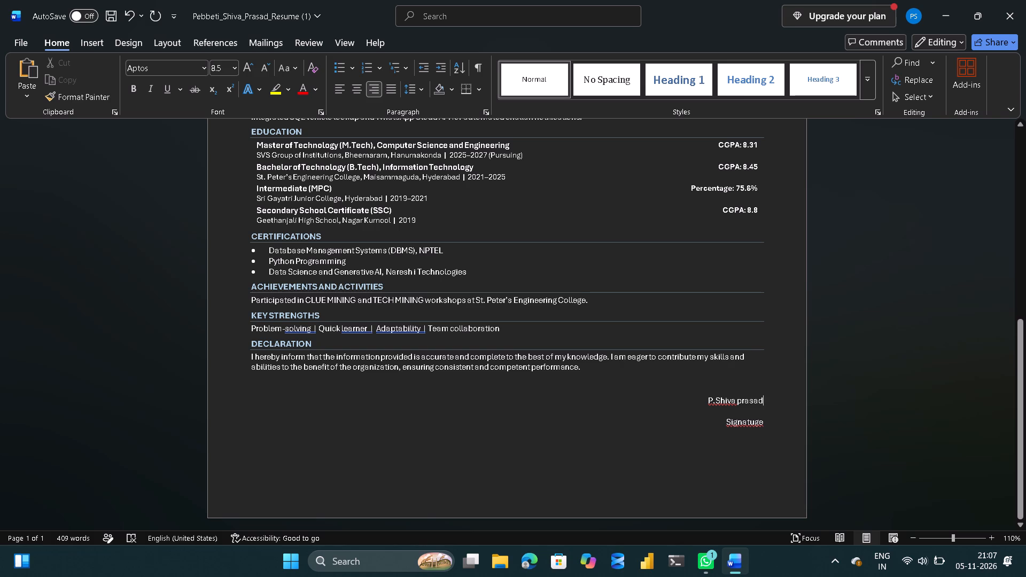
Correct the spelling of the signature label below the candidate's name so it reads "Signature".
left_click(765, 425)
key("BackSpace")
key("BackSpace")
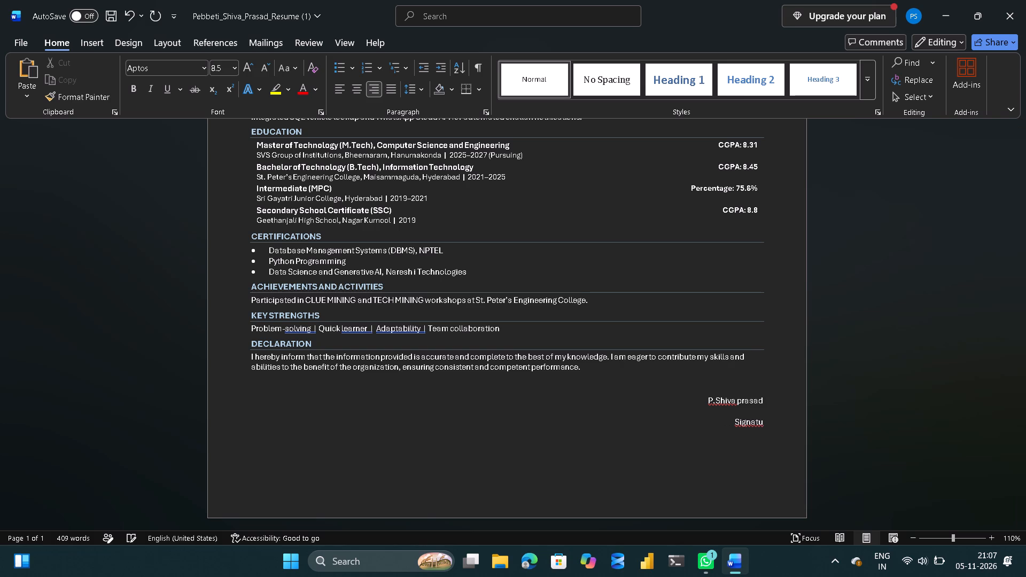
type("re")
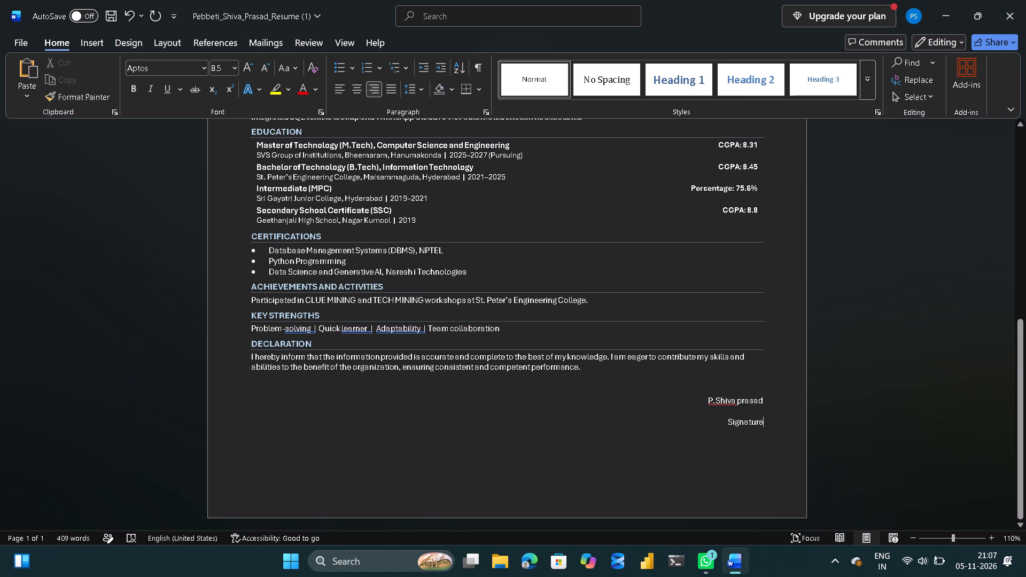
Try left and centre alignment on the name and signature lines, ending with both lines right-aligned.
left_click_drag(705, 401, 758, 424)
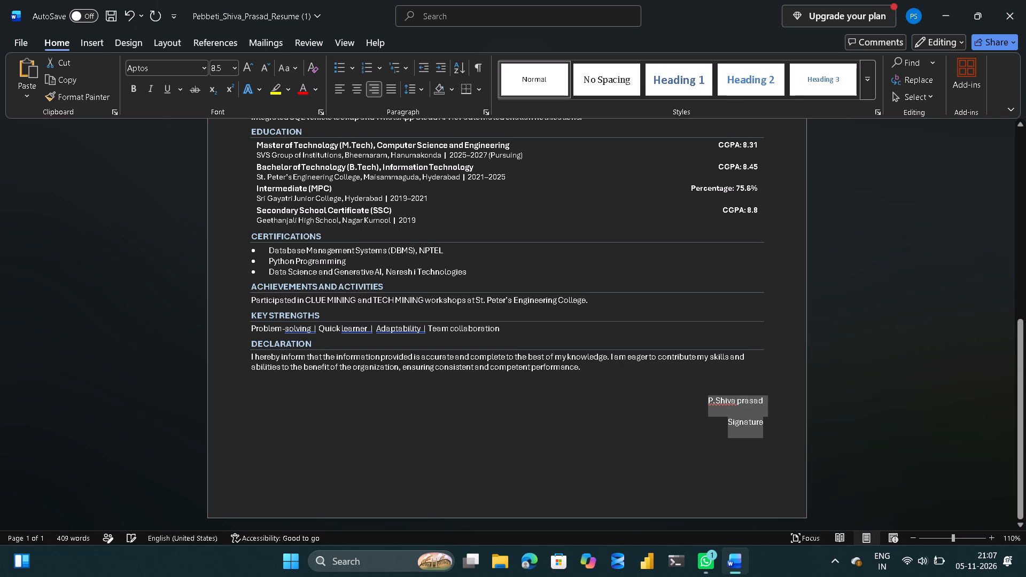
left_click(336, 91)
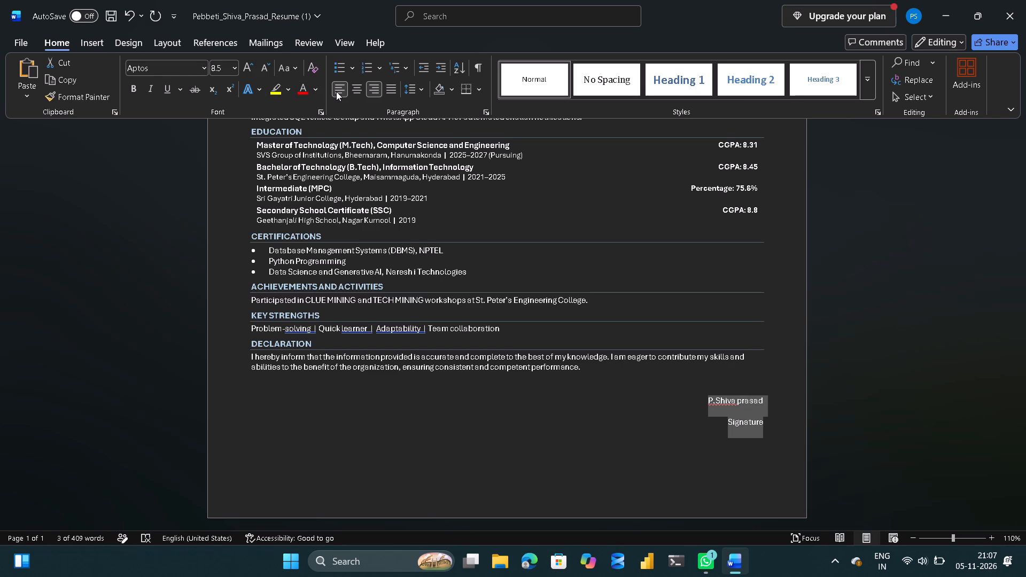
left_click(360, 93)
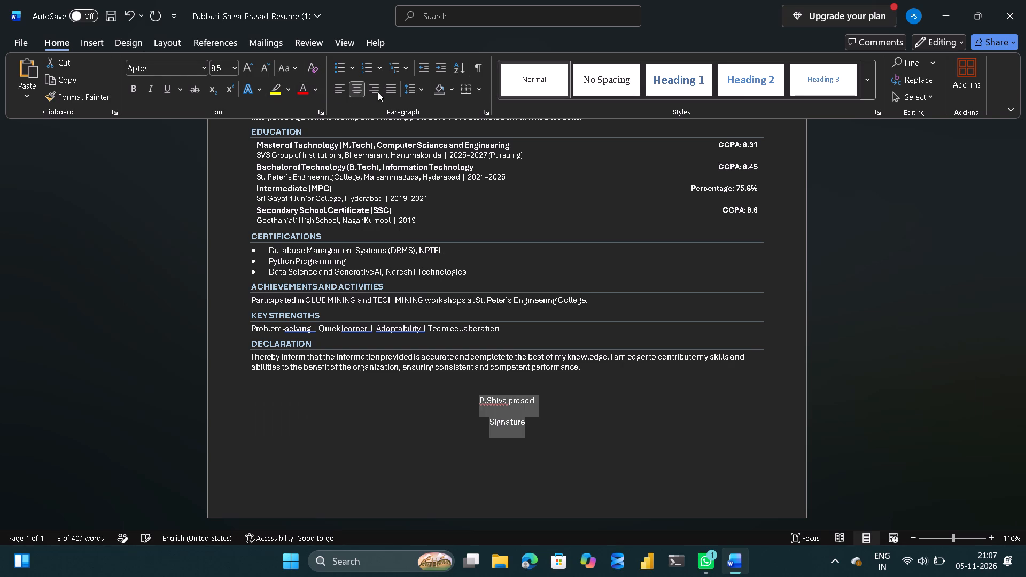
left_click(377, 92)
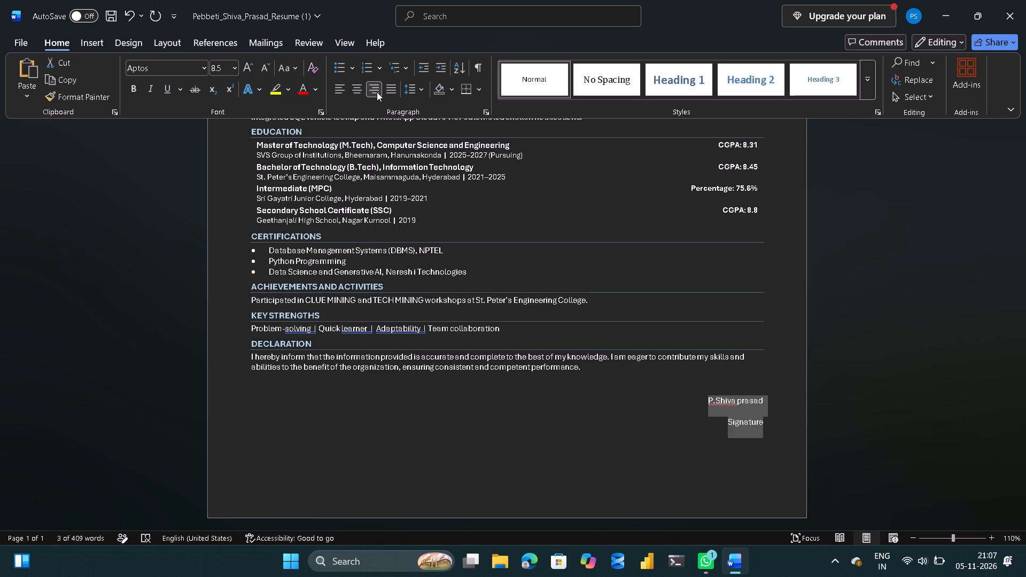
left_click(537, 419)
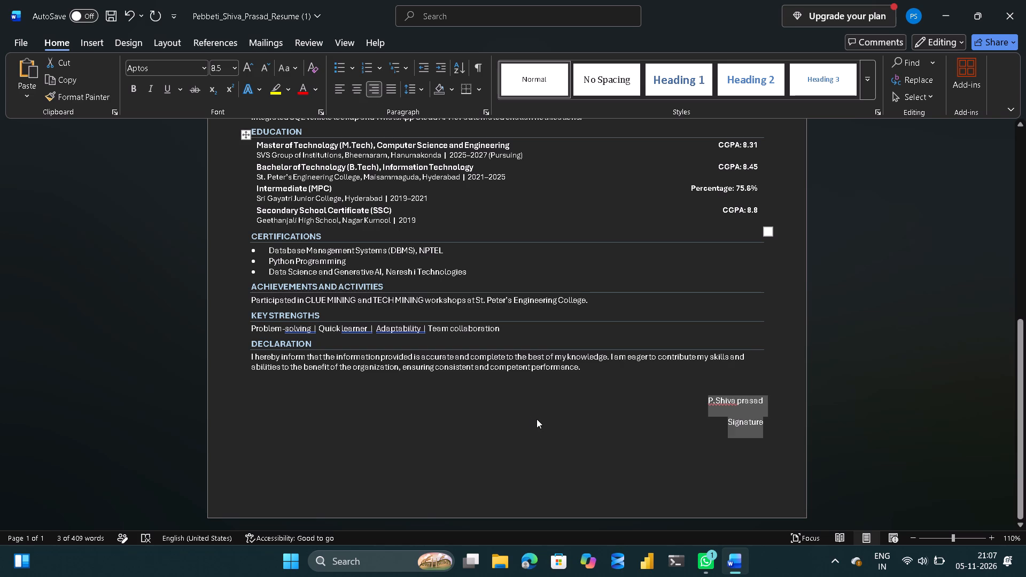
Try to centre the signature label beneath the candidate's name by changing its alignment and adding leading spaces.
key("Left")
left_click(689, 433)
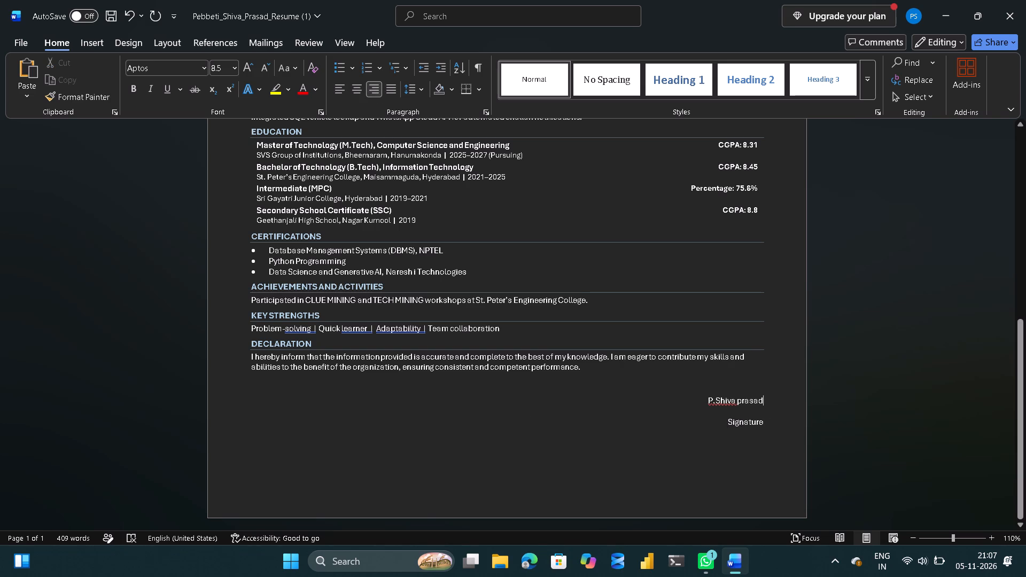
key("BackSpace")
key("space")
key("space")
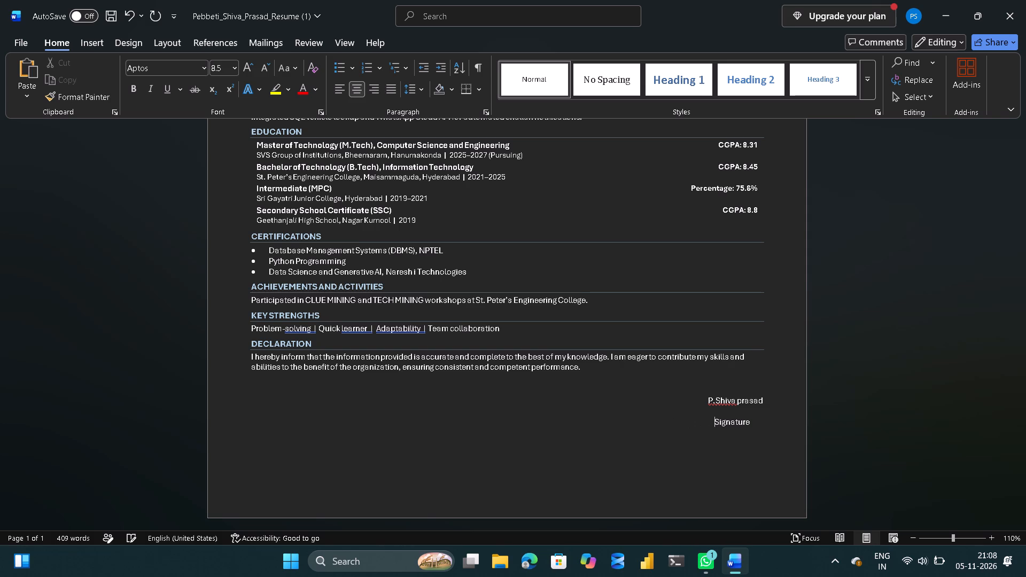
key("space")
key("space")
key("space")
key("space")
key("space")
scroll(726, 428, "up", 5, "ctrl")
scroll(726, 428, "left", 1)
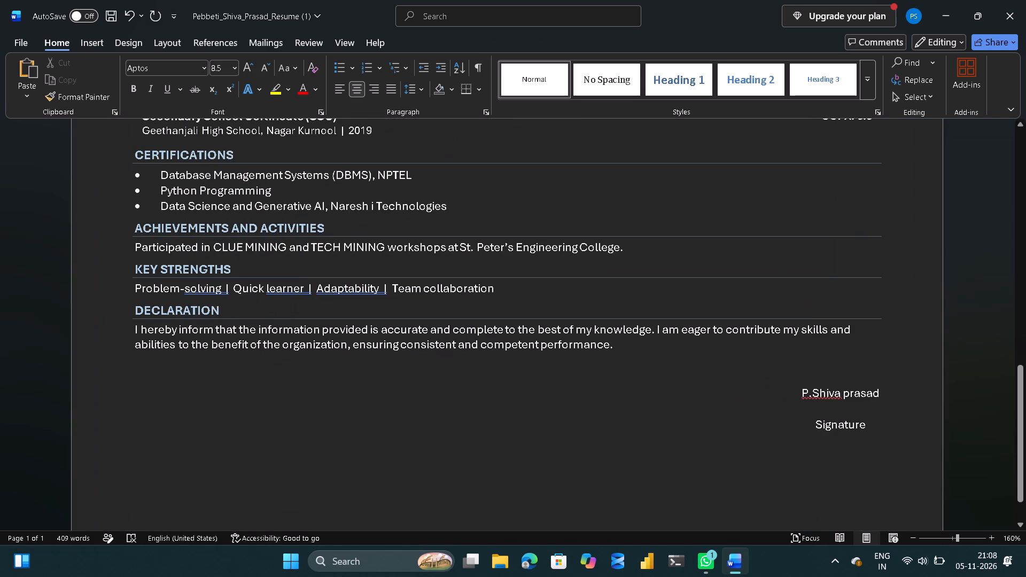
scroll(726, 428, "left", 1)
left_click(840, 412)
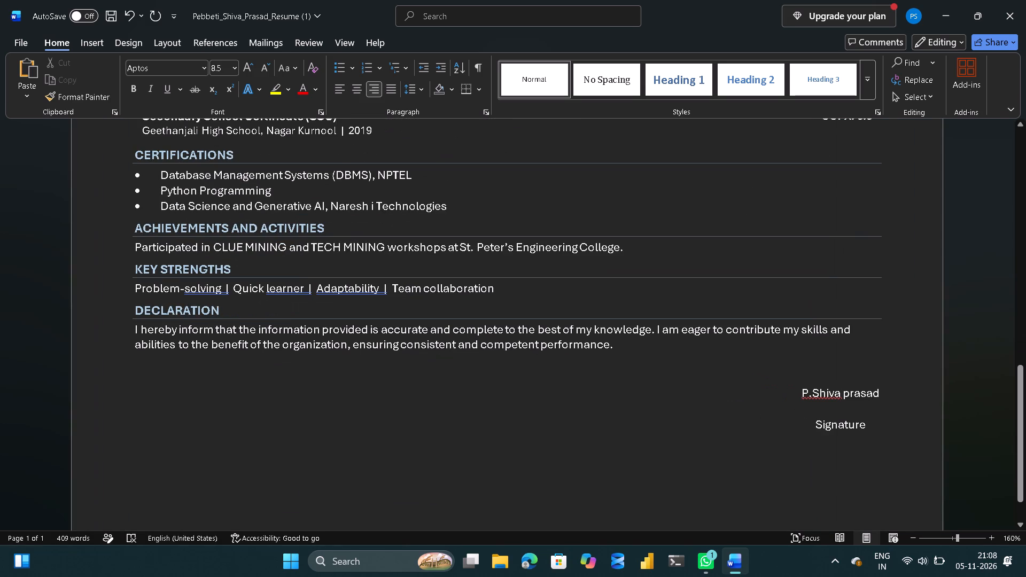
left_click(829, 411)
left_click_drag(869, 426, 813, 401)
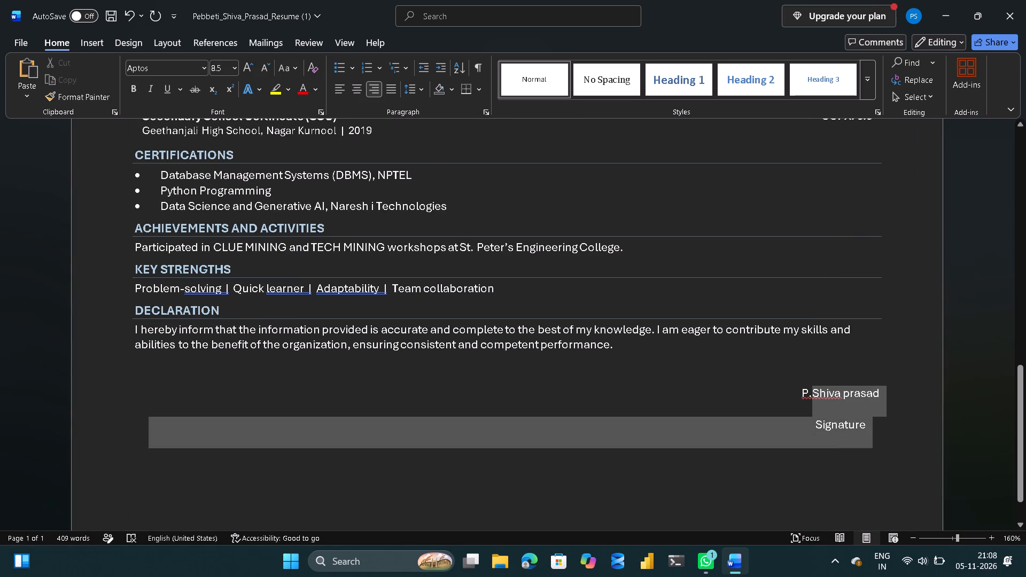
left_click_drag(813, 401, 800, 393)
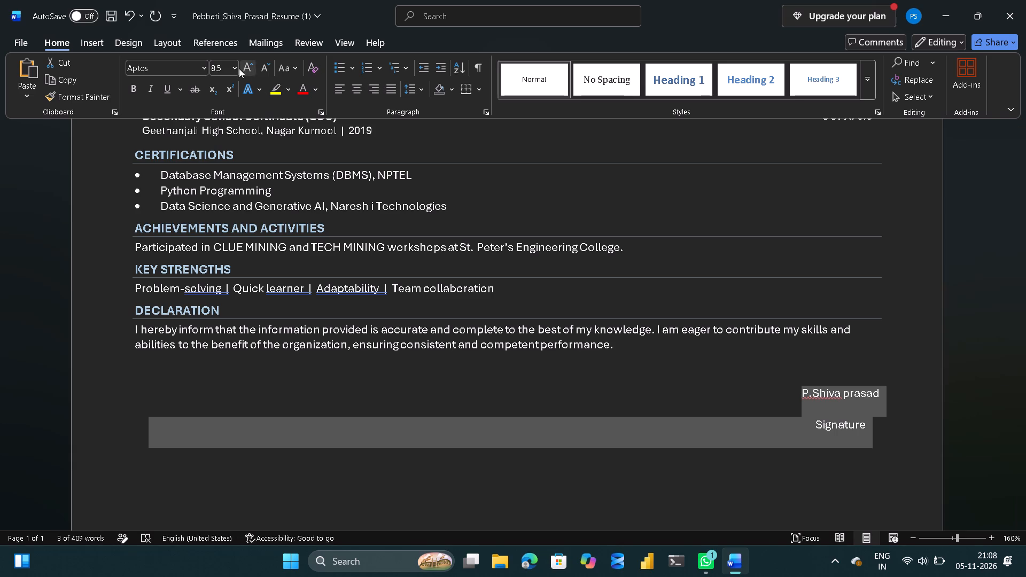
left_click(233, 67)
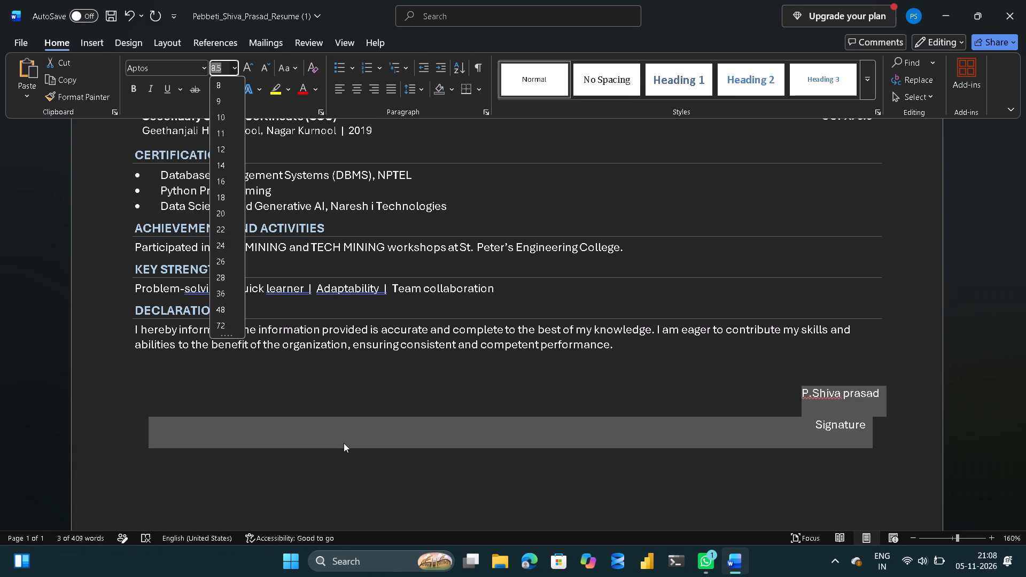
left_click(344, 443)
Undo the signature block edits until only the first characters of the candidate's name remain on the indented line below the declaration.
key("ctrl+z")
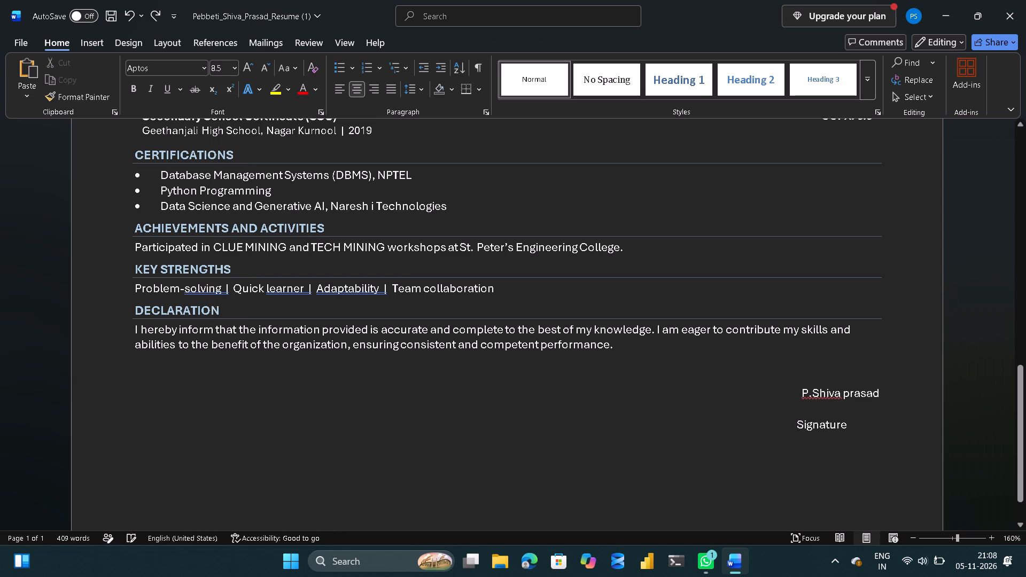
key("ctrl+z")
key("ctrl+z")
key("ctrl+z")
key("ctrl+z")
key("ctrl+z")
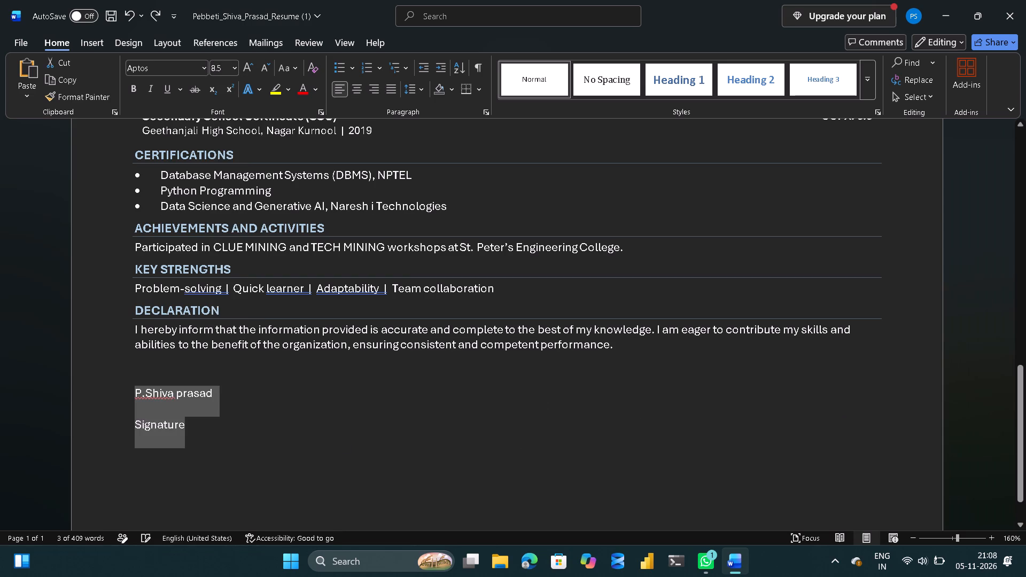
key("ctrl+z")
key("ctrl+z")
key("ctrl+z")
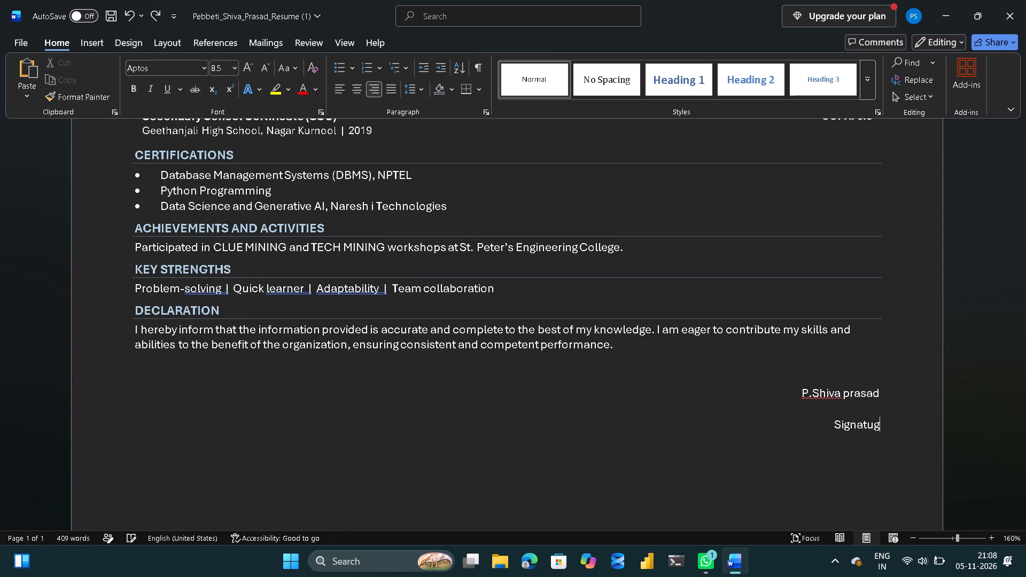
key("ctrl+z")
key("ctrl+z")
key("ctrl+z")
key("ctrl+z")
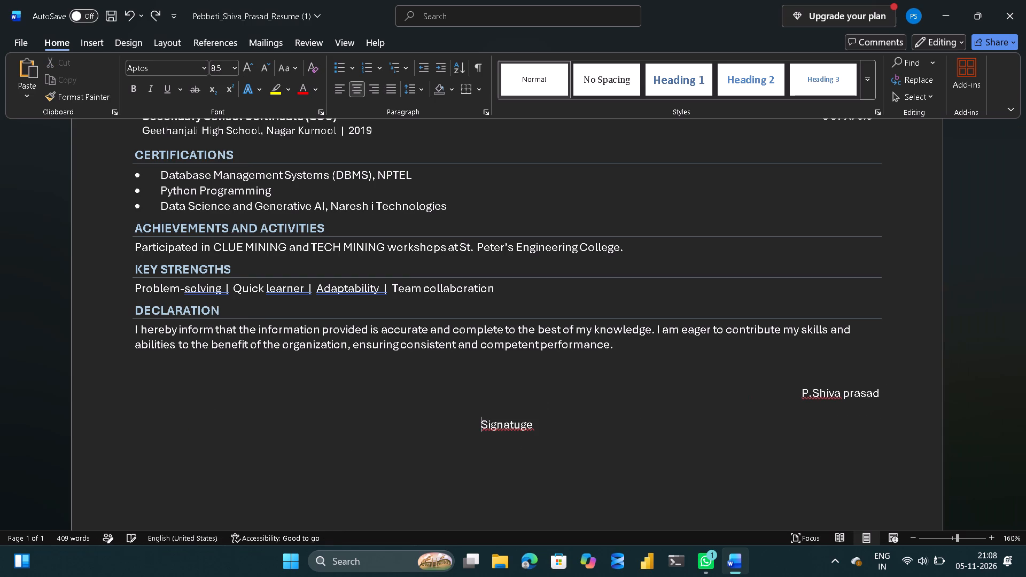
key("ctrl+z")
key("ctrl+z")
key("ctrl+z")
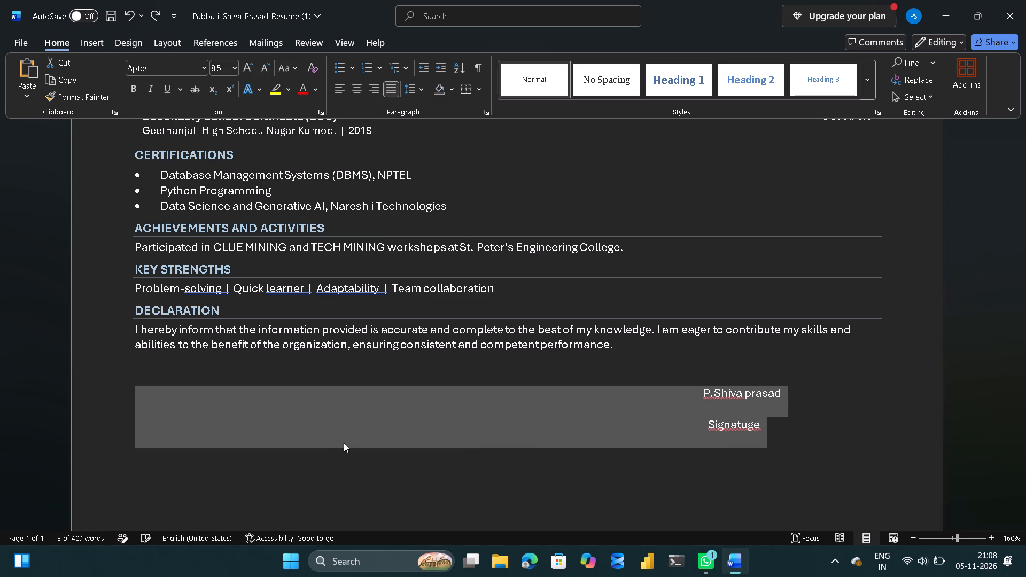
key("ctrl+z")
key("ctrl+z")
key("ctrl+z")
key("ctrl+z")
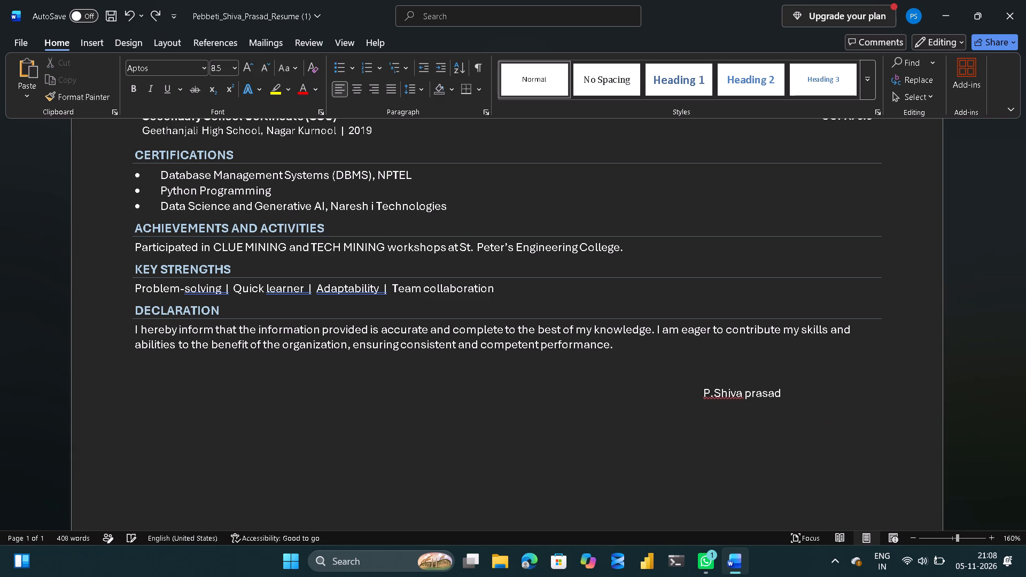
key("ctrl+z")
key("ctrl+z")
key("ctrl+z")
key("ctrl+z")
key("ctrl+z")
key("ctrl+z")
key("ctrl+z")
key("ctrl+z")
key("ctrl+z")
key("ctrl+z")
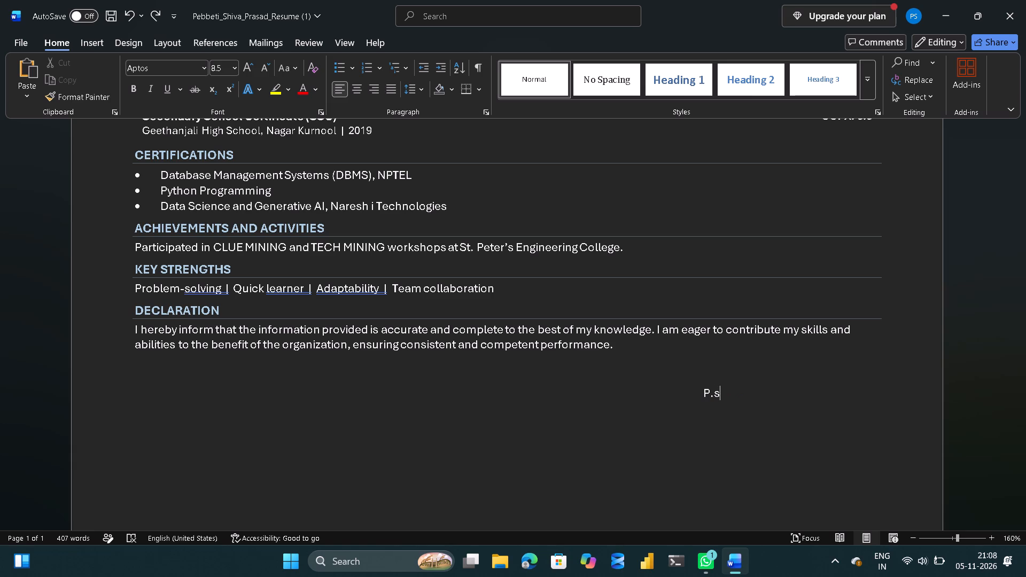
Replace the partial name below the declaration with the candidate's initial and given name, indented further with spaces toward the right margin.
key("BackSpace")
key("BackSpace")
key("BackSpace")
key("space")
key("space")
key("space")
key("space")
key("space")
key("space")
key("space")
key("space")
key("space")
key("space")
key("space")
key("space")
key("space")
key("space")
key("space")
key("space")
key("space")
key("space")
key("space")
key("space")
scroll(344, 443, "down", 1, "ctrl")
key("shift+p")
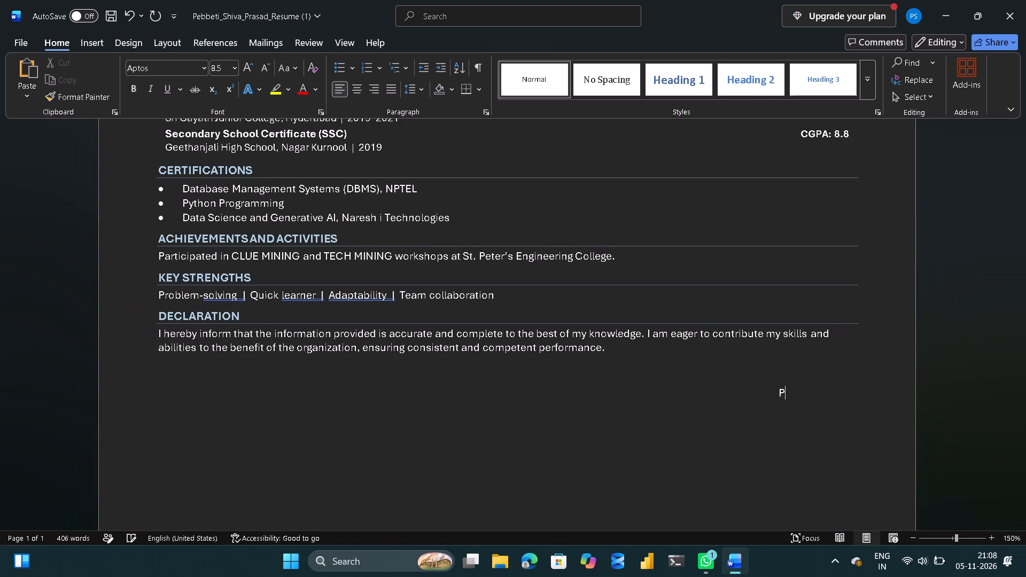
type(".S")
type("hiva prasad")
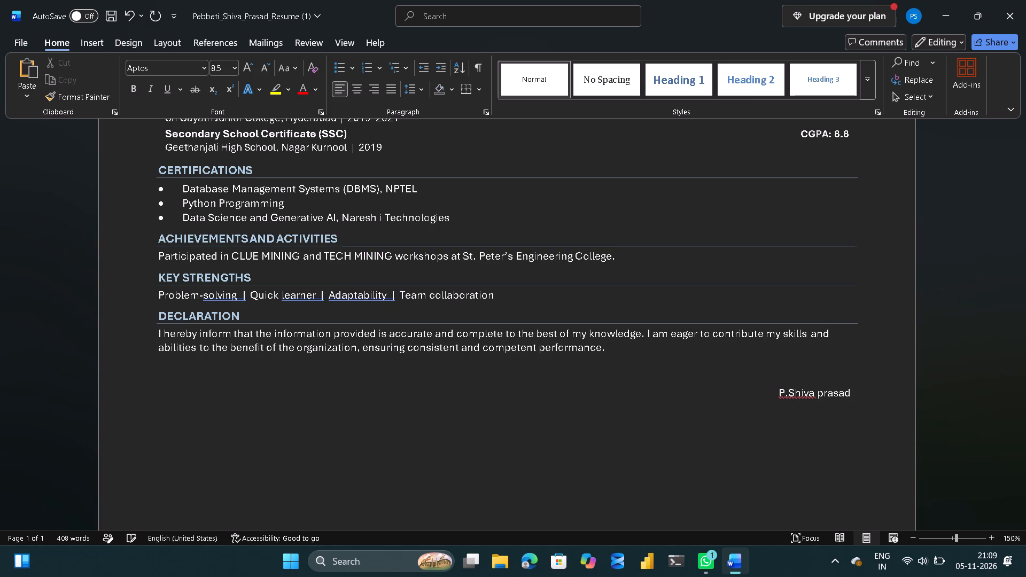
Add the label "Signature" on a new line below the candidate's name, indented with spaces to sit roughly centred beneath it.
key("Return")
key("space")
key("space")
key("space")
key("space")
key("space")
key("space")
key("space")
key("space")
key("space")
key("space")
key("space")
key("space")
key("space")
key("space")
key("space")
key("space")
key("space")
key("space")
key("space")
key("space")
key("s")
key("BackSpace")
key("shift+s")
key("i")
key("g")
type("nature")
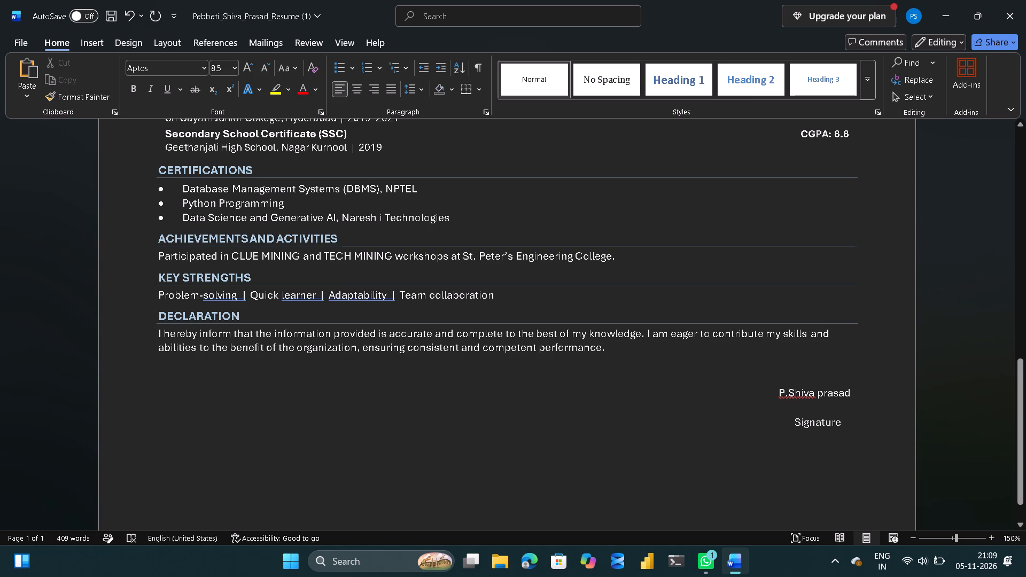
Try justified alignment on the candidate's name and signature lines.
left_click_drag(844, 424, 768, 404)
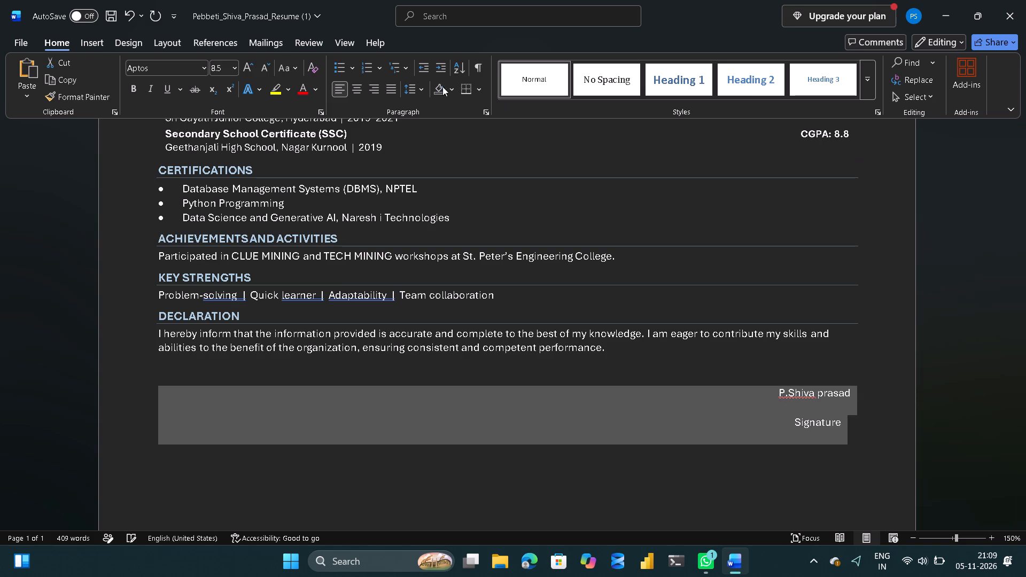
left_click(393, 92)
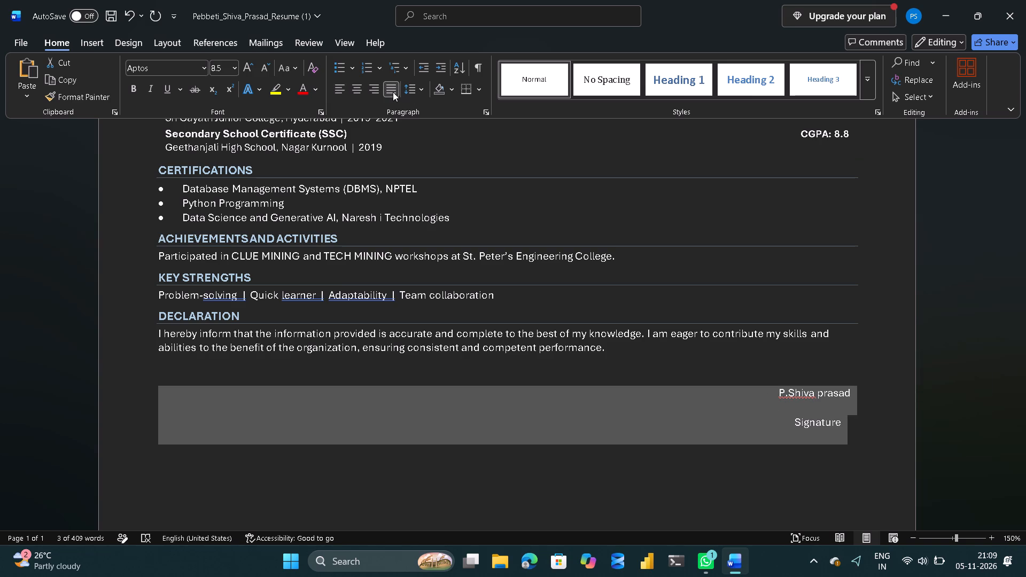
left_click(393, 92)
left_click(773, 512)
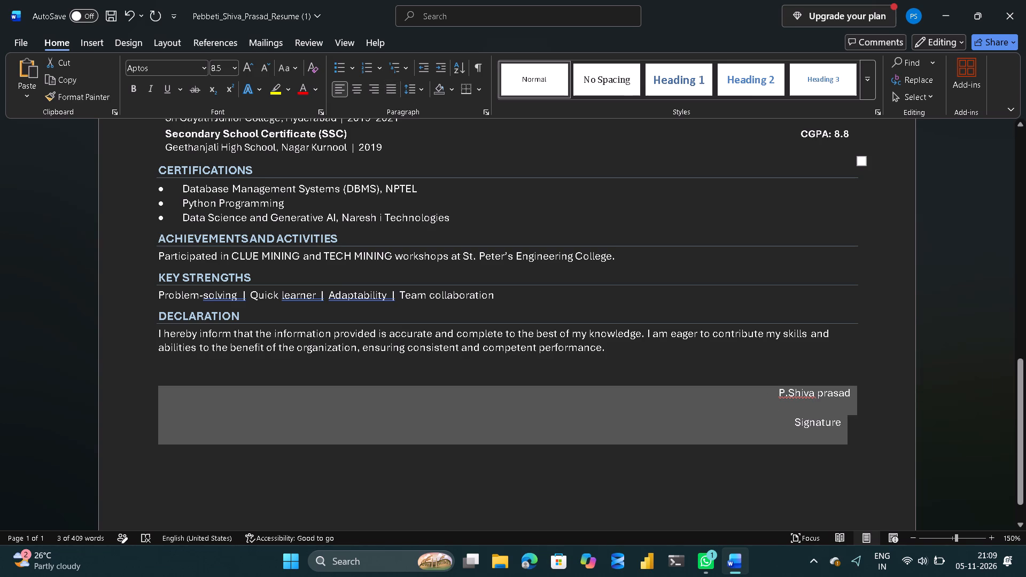
Review the résumé's overall layout, from the signature block at the end back up to the Professional Summary.
scroll(773, 512, "down", 1, "ctrl")
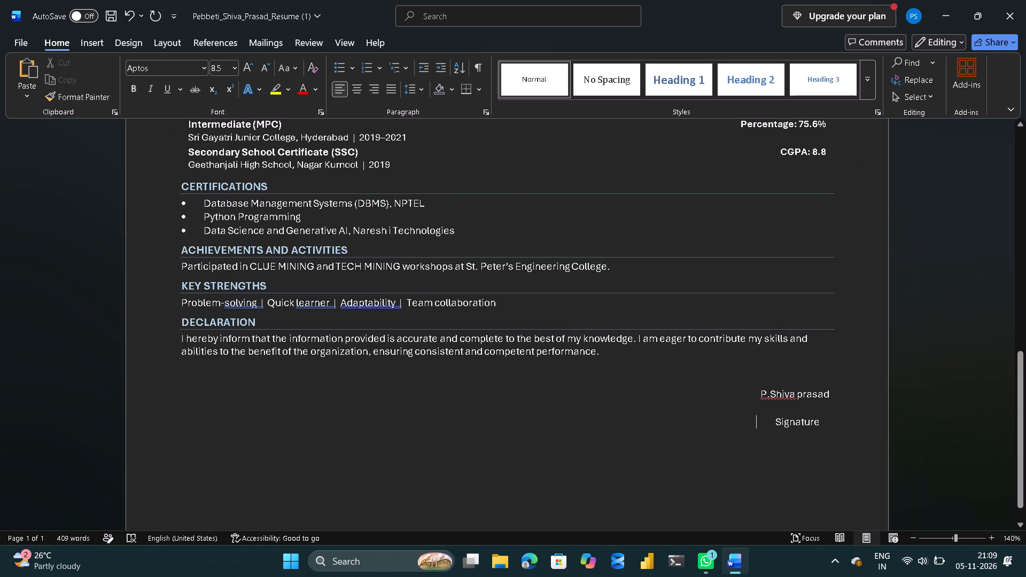
scroll(791, 454, "down", 3, "ctrl")
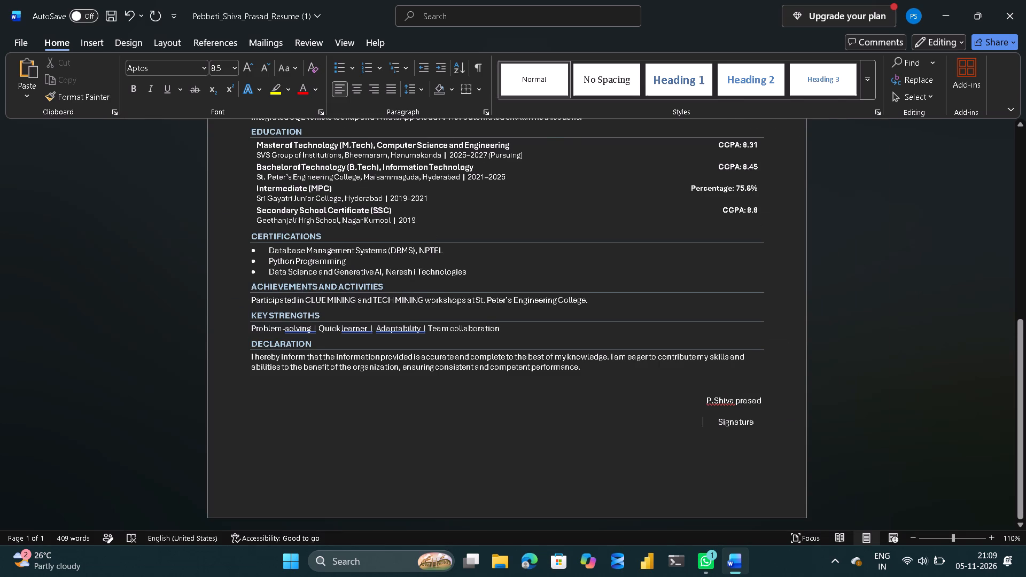
scroll(791, 454, "up", 2)
scroll(791, 454, "down", 2)
scroll(791, 454, "up", 4)
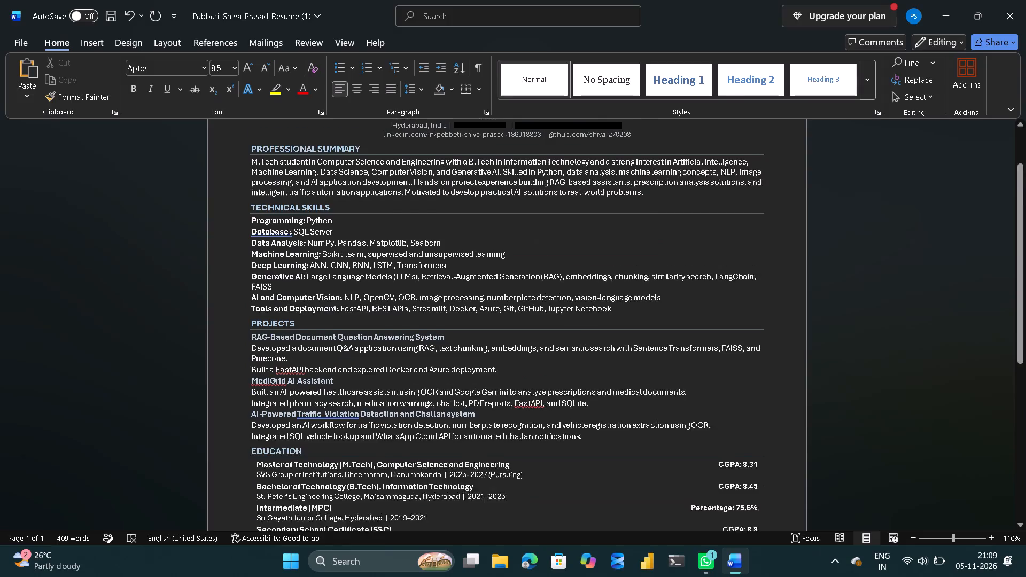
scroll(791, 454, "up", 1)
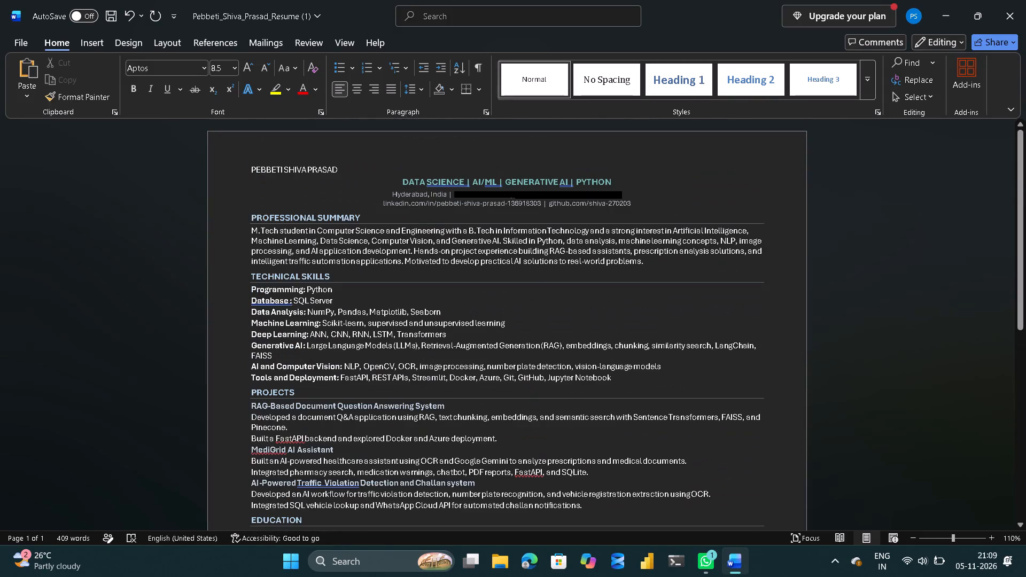
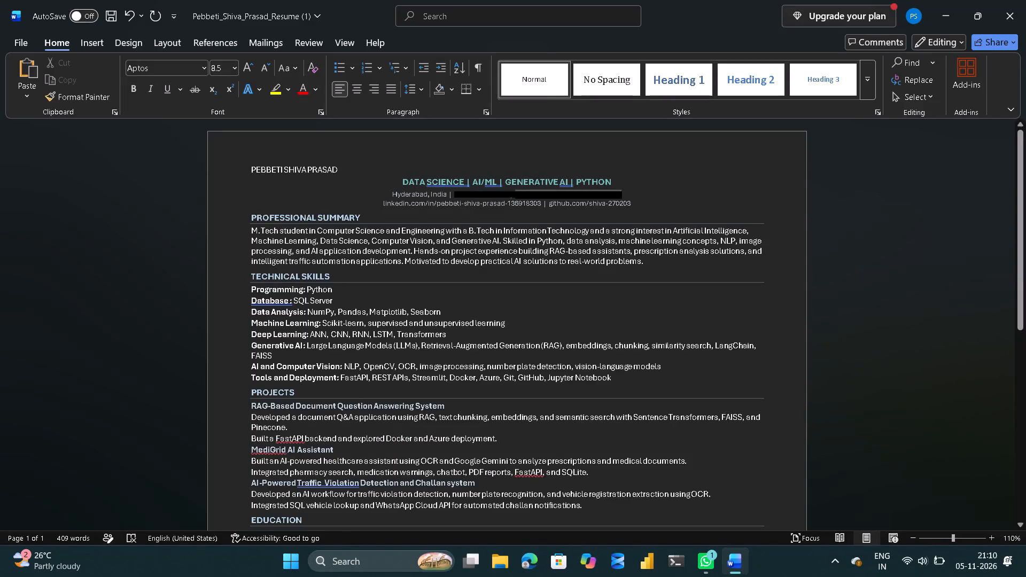
Replace the e-mail address in the contact line below the headline with the copied text.
key("BackSpace")
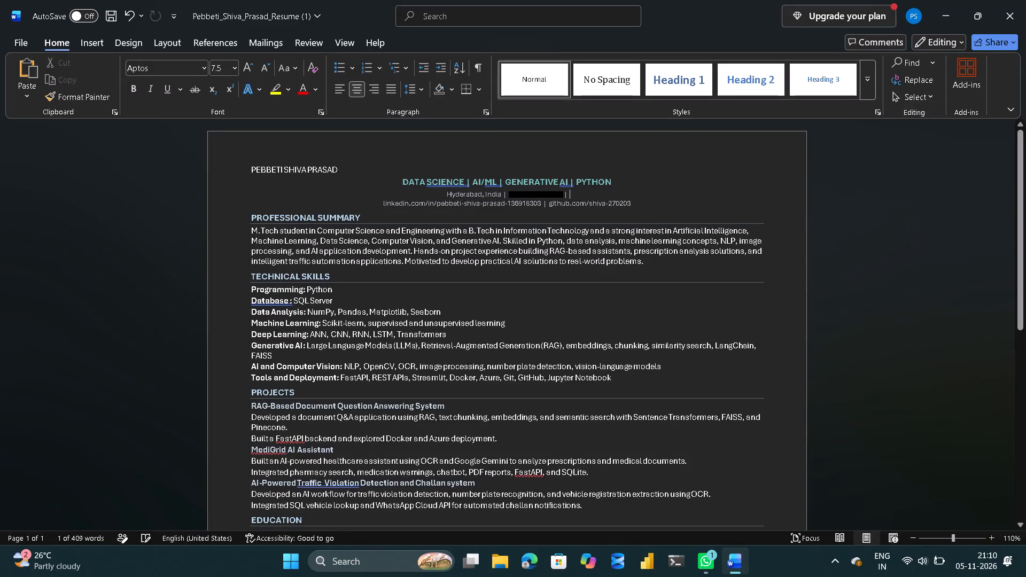
key("ctrl+v")
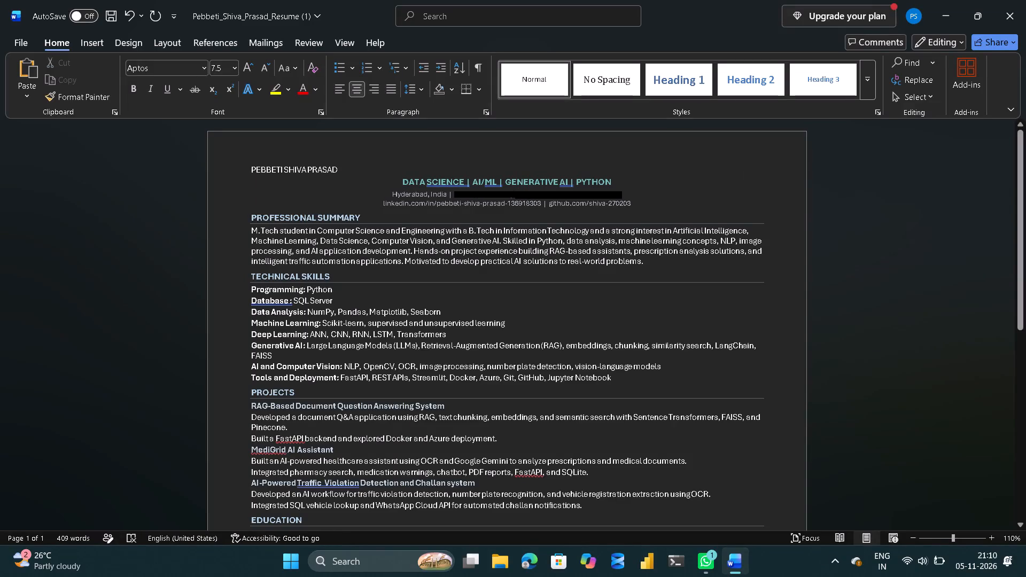
Delete the trailing characters of the e-mail address at the end of the contact line beside "Hyderabad, India".
left_click(548, 195)
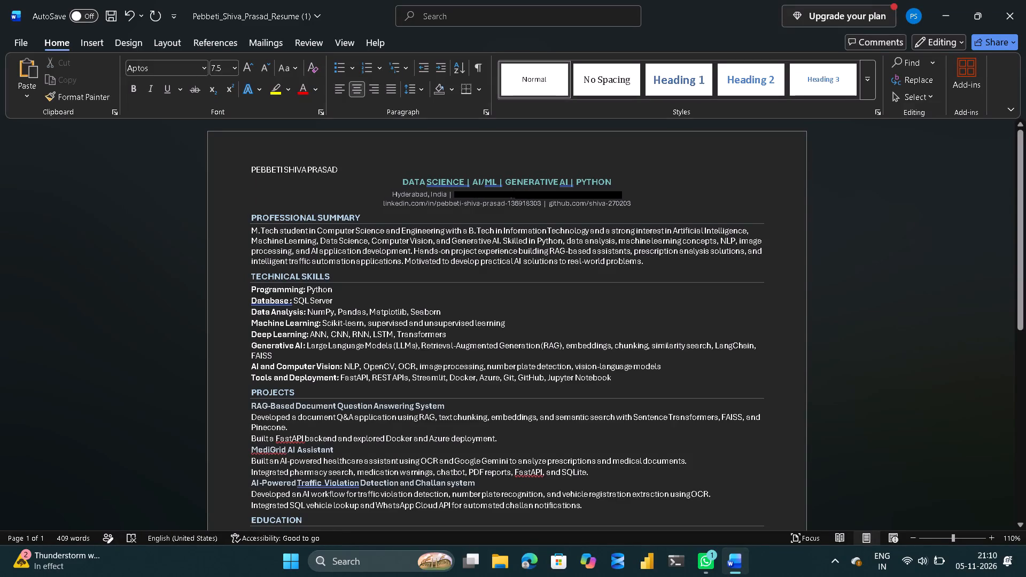
left_click(621, 195)
key("BackSpace")
key("BackSpace")
key("BackSpace")
key("BackSpace")
key("BackSpace")
key("BackSpace")
key("BackSpace")
key("BackSpace")
key("BackSpace")
key("BackSpace")
key("BackSpace")
key("BackSpace")
key("BackSpace")
key("BackSpace")
key("BackSpace")
key("BackSpace")
key("BackSpace")
key("BackSpace")
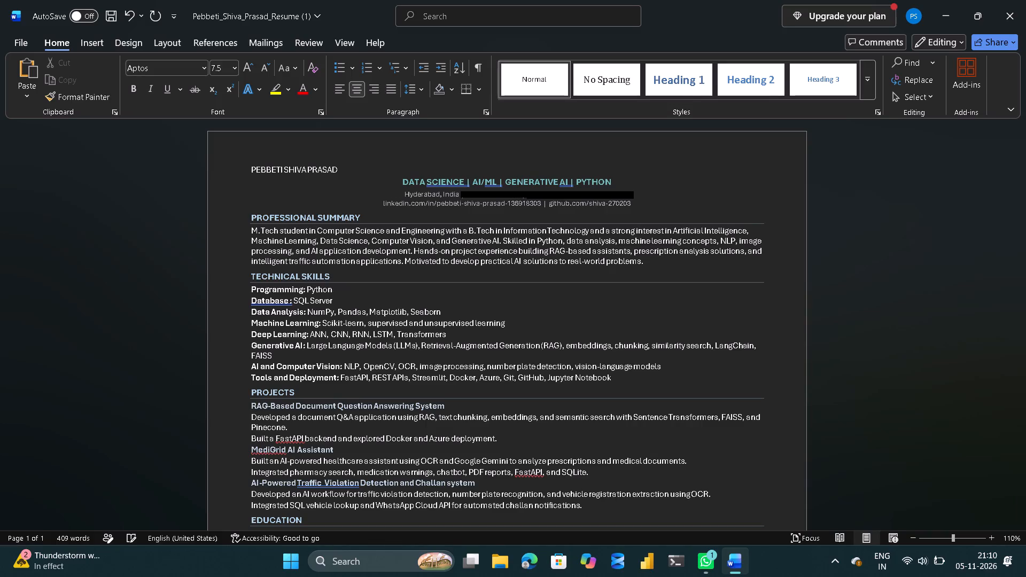
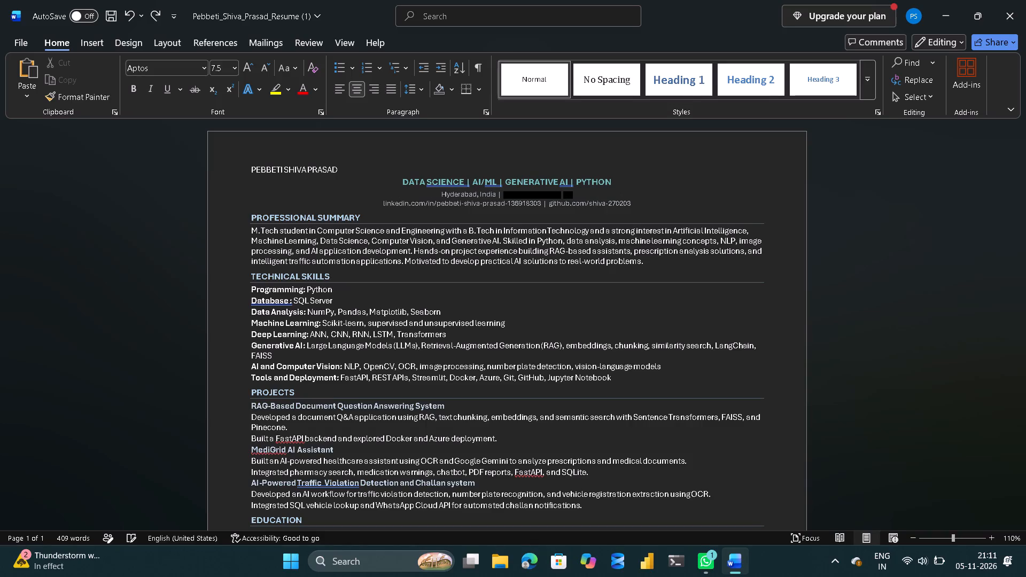
Undo the recent edits to the e-mail address in the header's contact line.
key("ctrl+z")
key("ctrl+z")
key("ctrl+z")
key("ctrl+z")
key("ctrl+z")
key("ctrl+z")
key("ctrl+z")
key("ctrl+z")
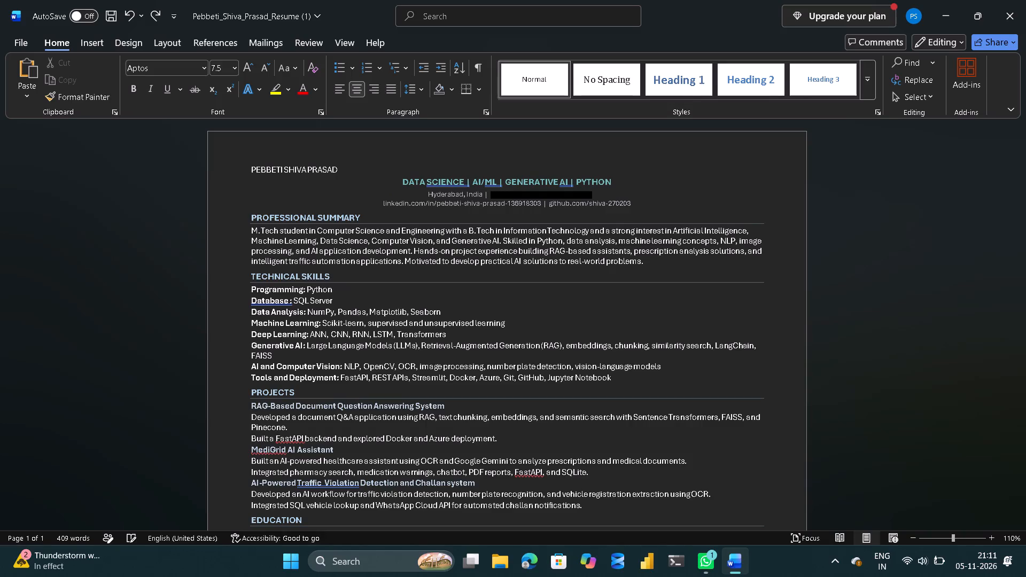
key("ctrl+z")
key("ctrl+z")
key("ctrl+z")
key("ctrl+z")
key("ctrl+z")
key("ctrl+z")
key("ctrl+z")
key("ctrl+z")
key("ctrl+z")
key("ctrl+z")
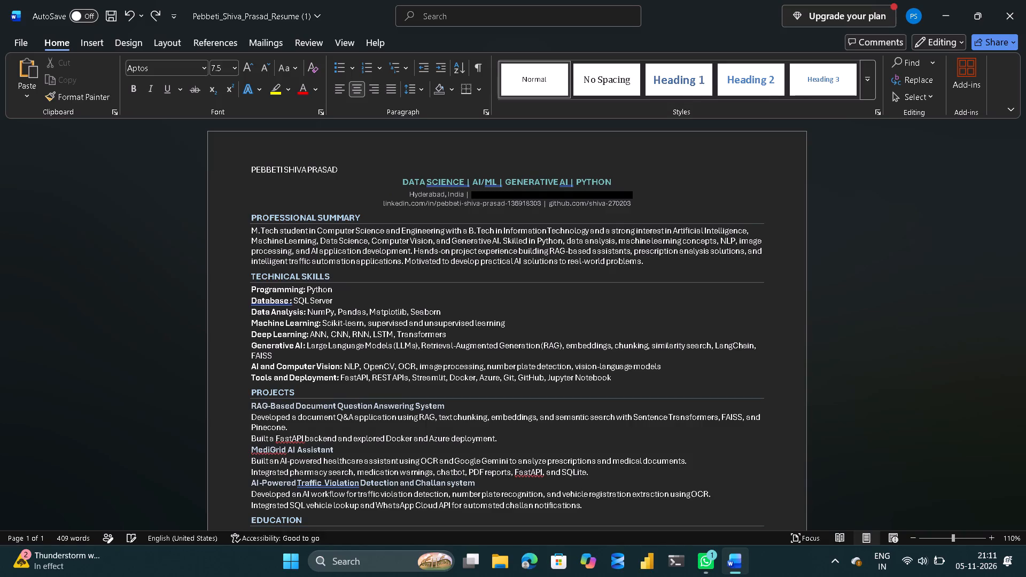
key("ctrl+z")
key("ctrl+z")
key("ctrl+z")
key("ctrl+z")
key("ctrl+z")
key("ctrl+z")
Undo further edits, going back to the formatting changes on the candidate's name and signature lines below the declaration.
left_click(621, 195, "ctrl")
key("ctrl+z")
key("ctrl+z")
key("ctrl+z")
key("ctrl+z")
key("ctrl+z")
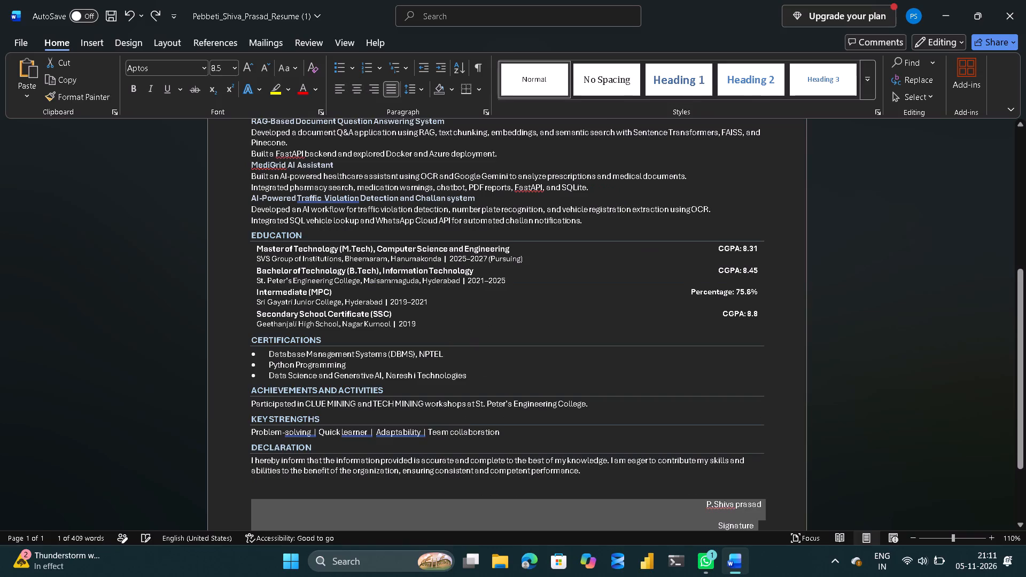
Centre the candidate's name at the top of the résumé and set its font size to 14.
left_click(642, 285)
scroll(642, 285, "up", 6)
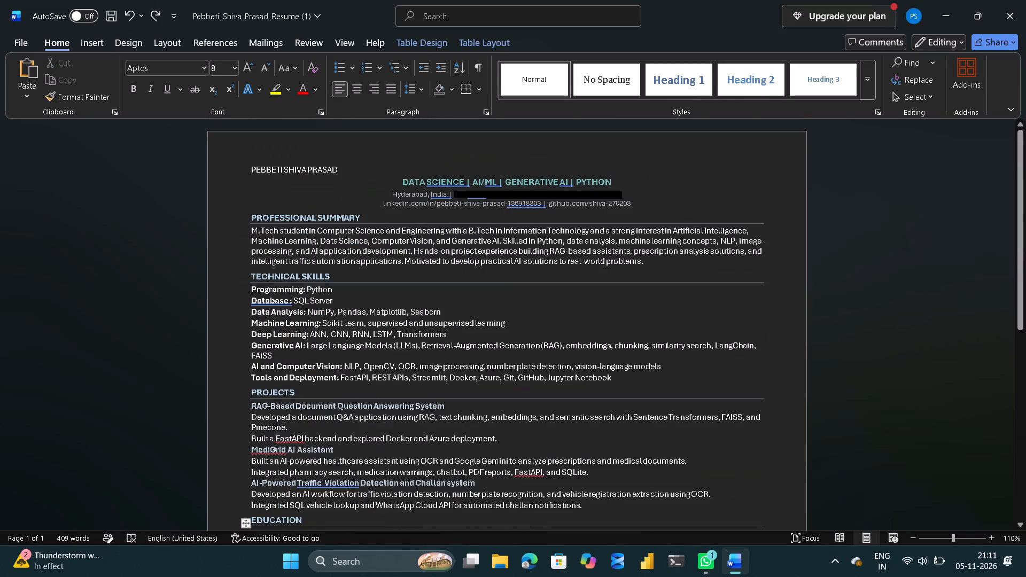
left_click(455, 159)
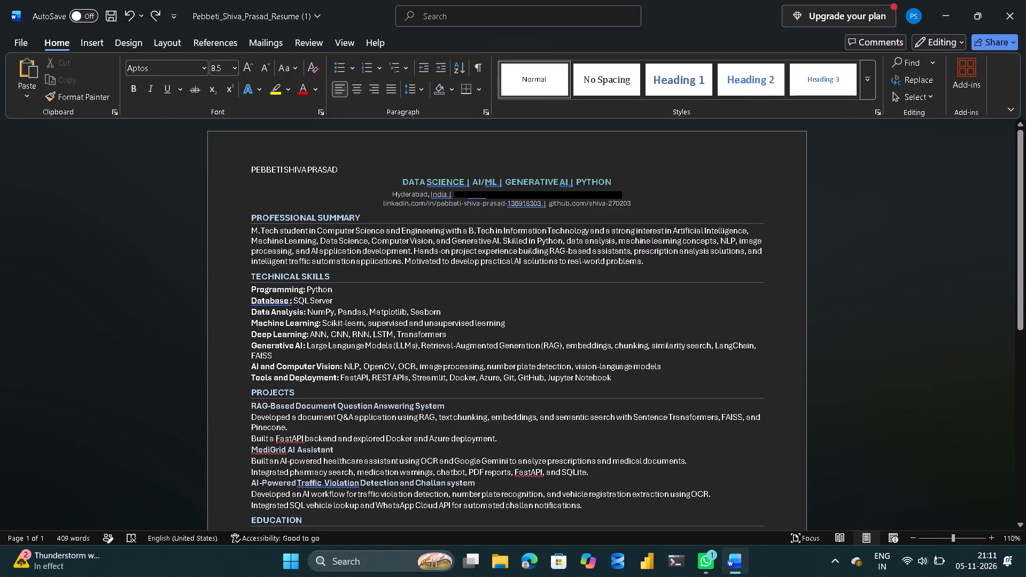
left_click_drag(338, 169, 252, 168)
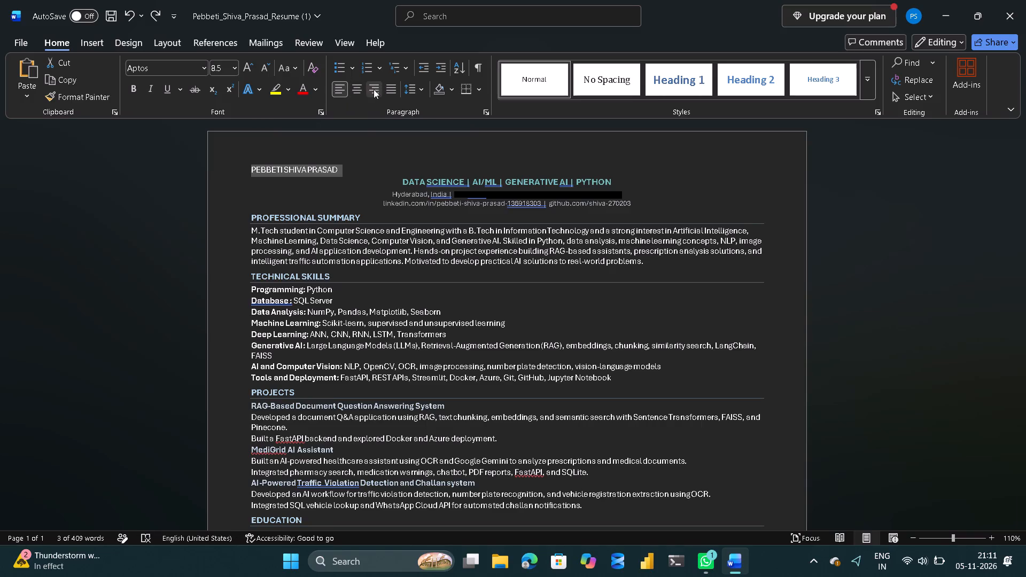
left_click(361, 89)
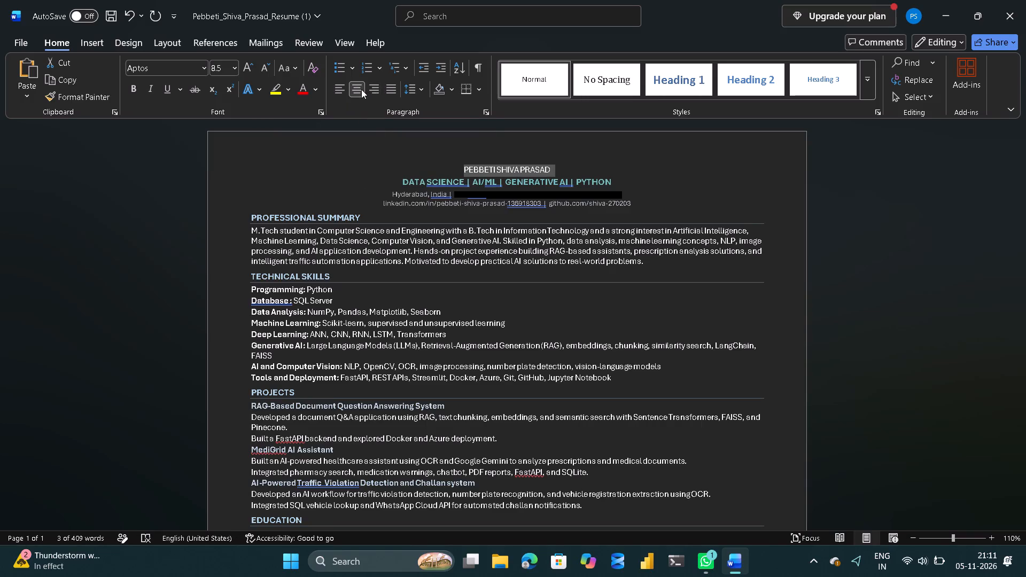
left_click(235, 72)
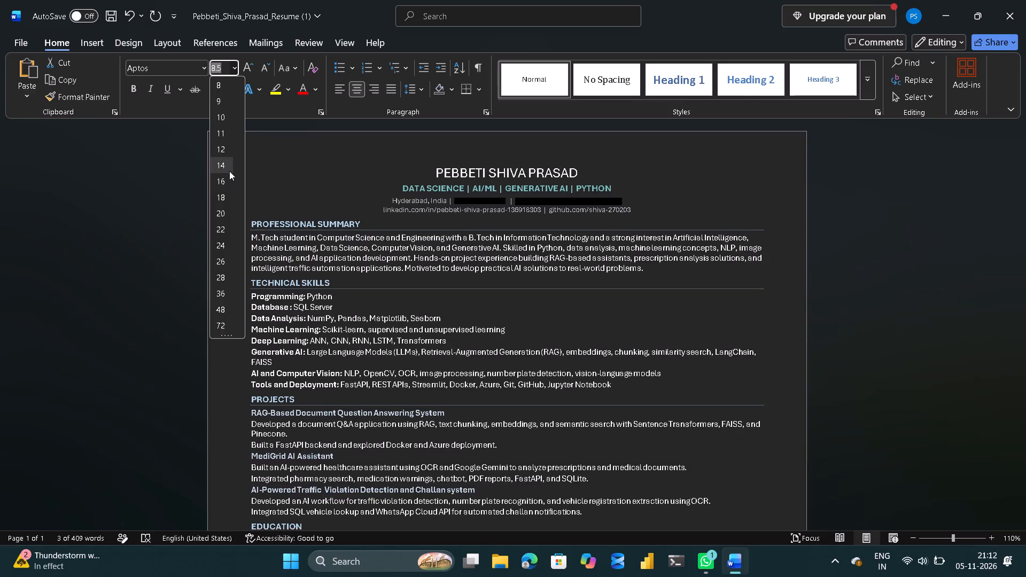
left_click(229, 171)
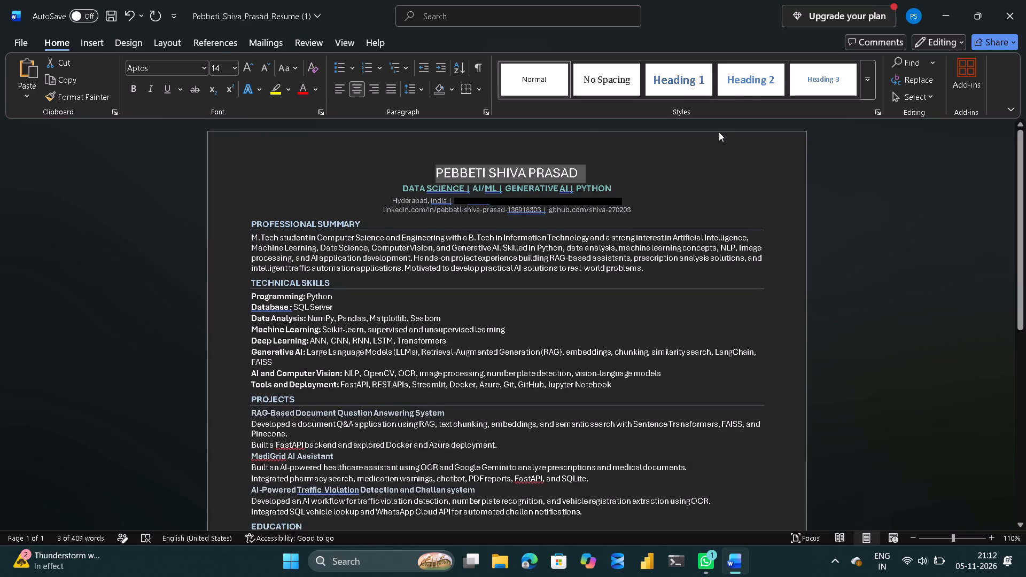
left_click(712, 153)
Apply the solid blue text effect to the candidate's name heading at the top of the résumé.
scroll(712, 153, "down", 6)
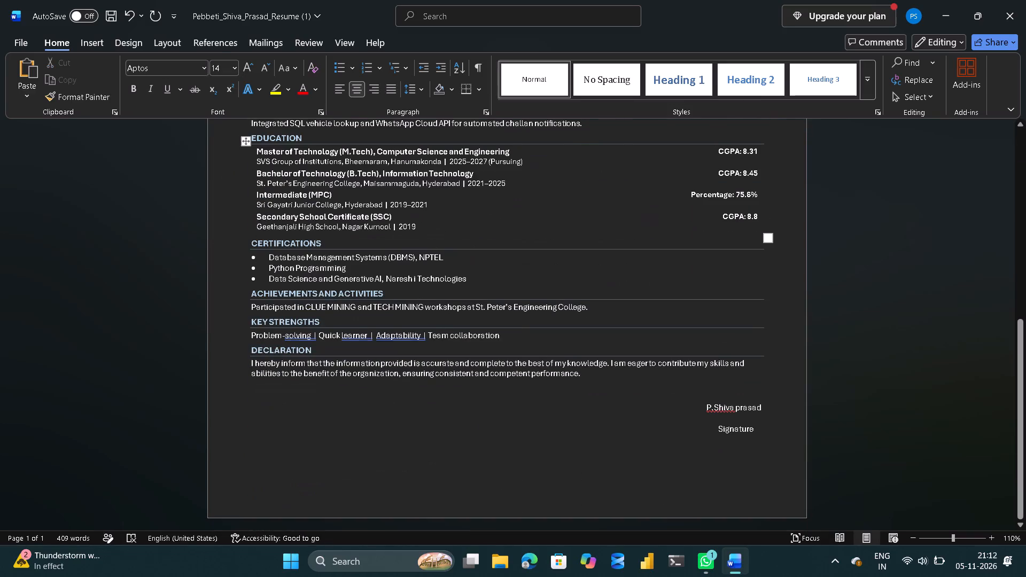
scroll(712, 153, "up", 8)
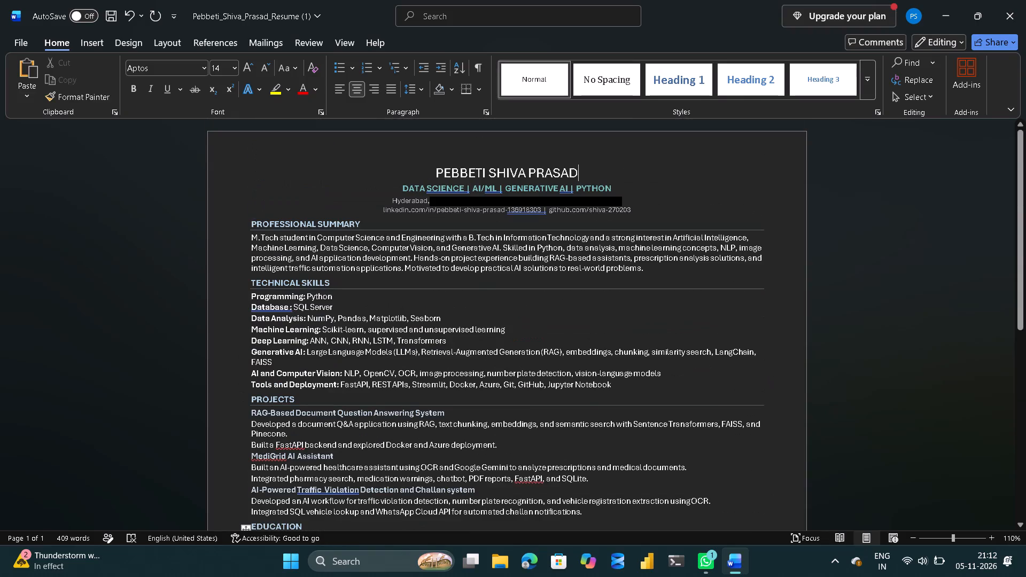
scroll(636, 264, "up", 6, "ctrl")
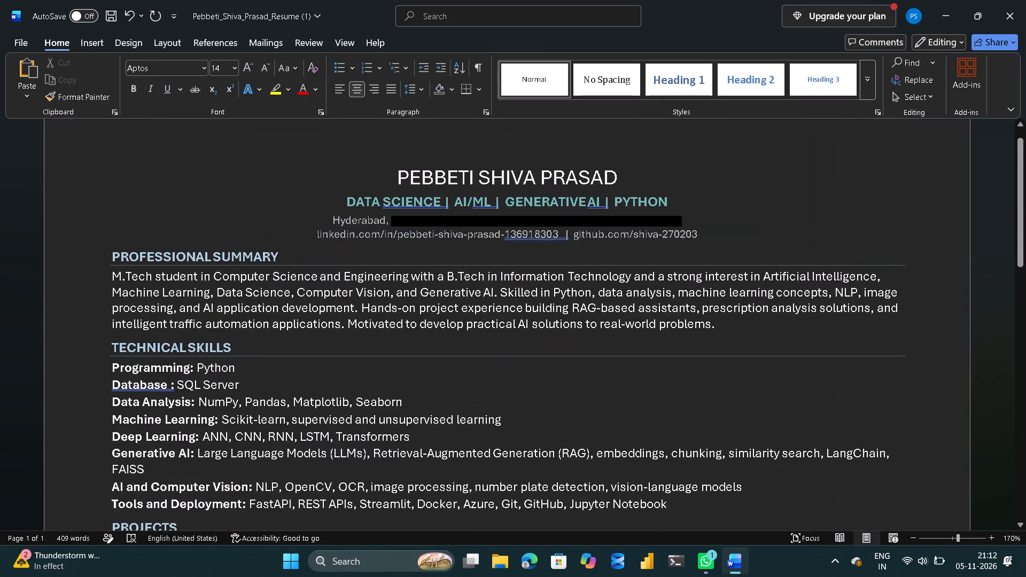
scroll(636, 264, "down", 6, "ctrl")
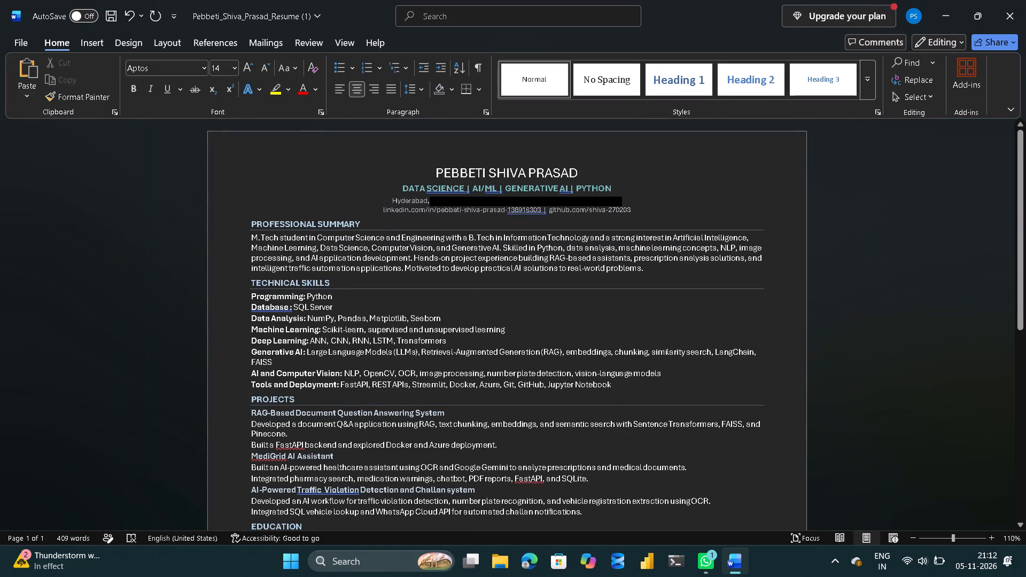
scroll(636, 264, "down", 1, "ctrl")
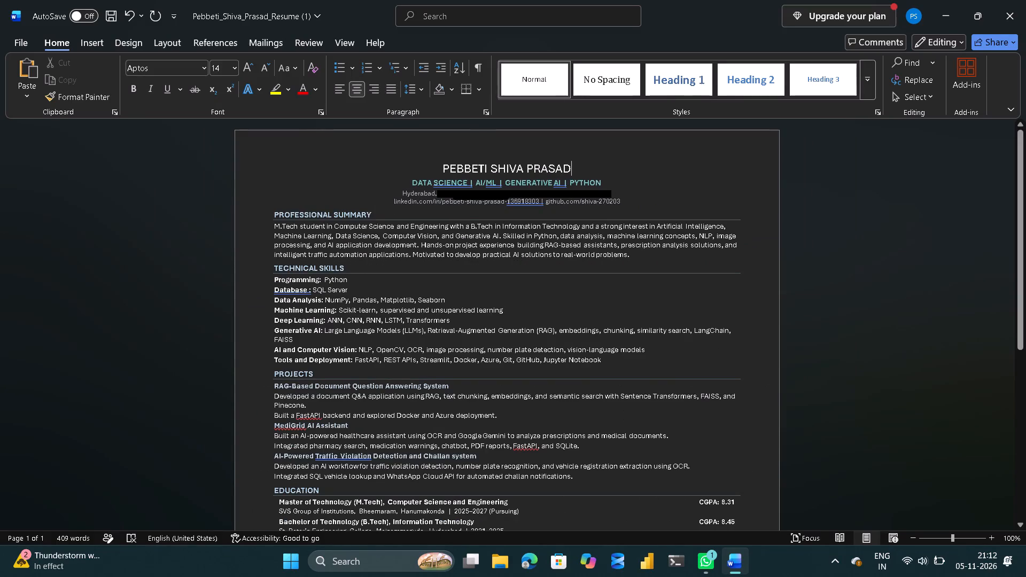
left_click_drag(572, 169, 442, 162)
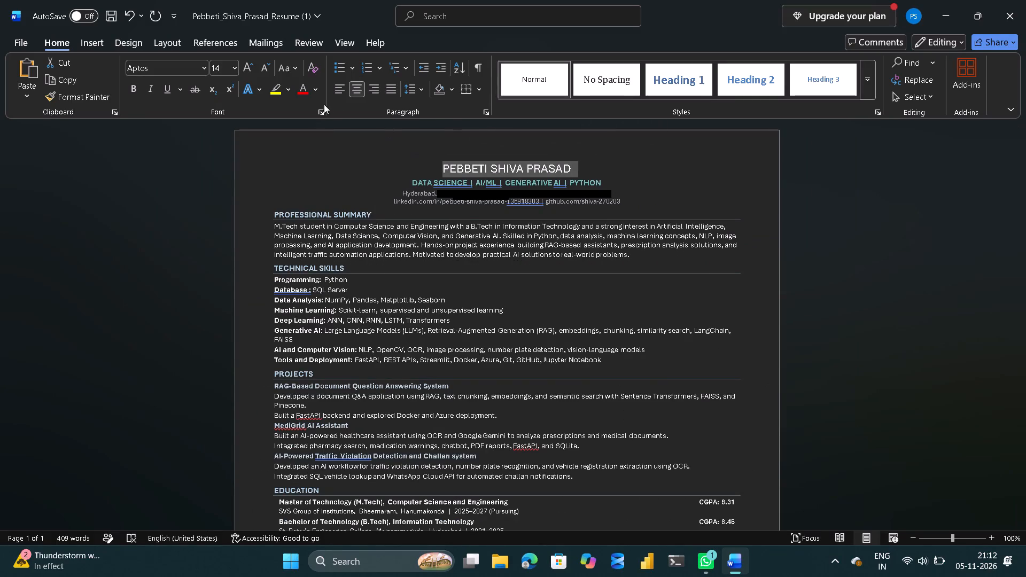
left_click(260, 88)
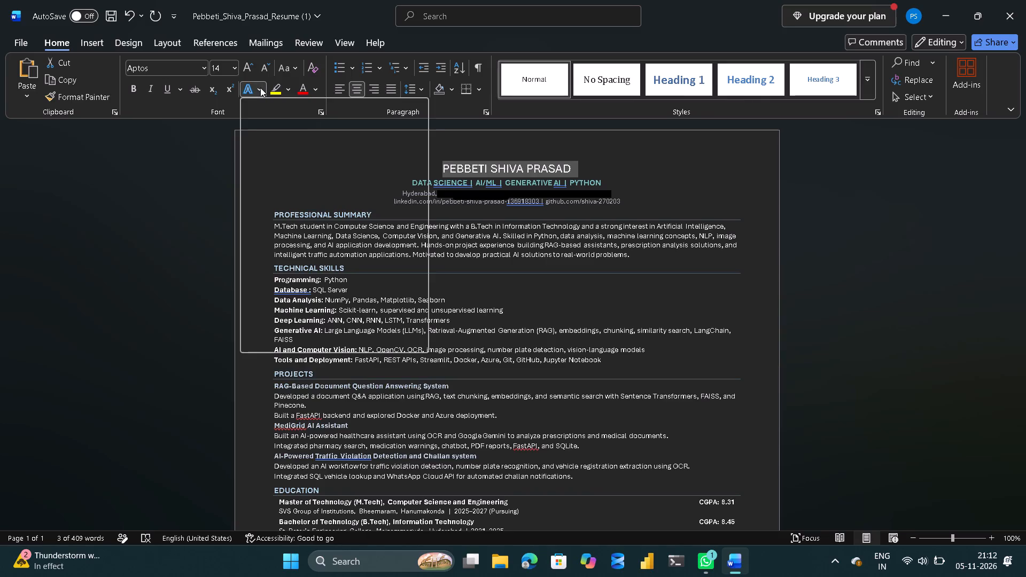
left_click(300, 119)
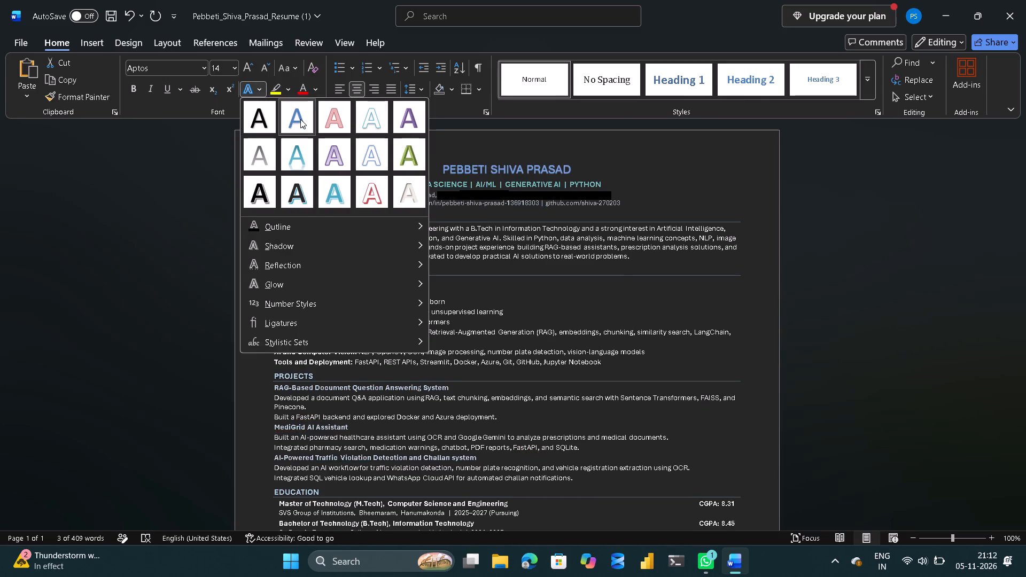
left_click(685, 149)
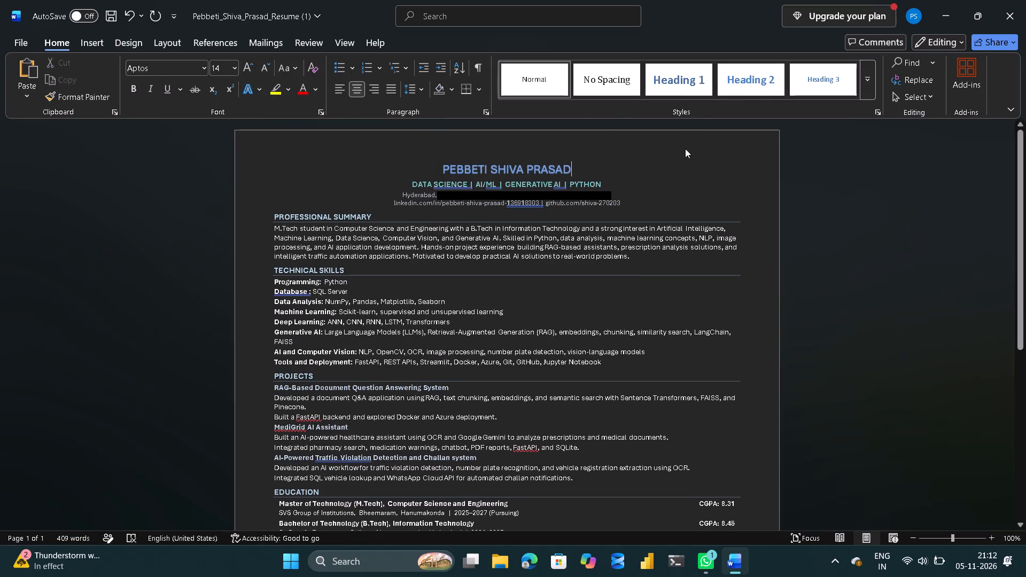
Check the page from the name heading down to the signature block and save the résumé document.
scroll(685, 149, "up", 4, "ctrl")
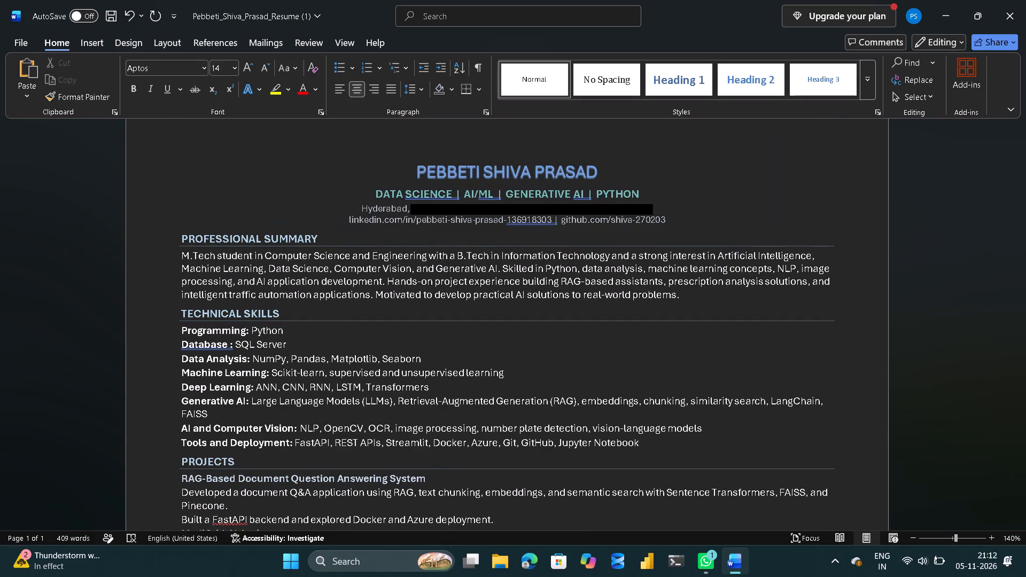
scroll(685, 149, "down", 5, "ctrl")
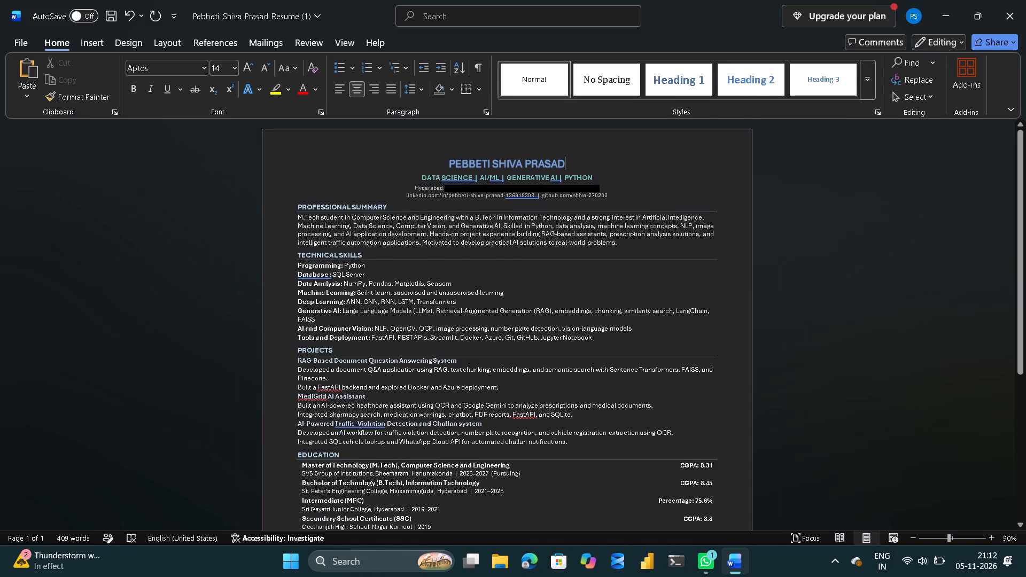
scroll(685, 149, "down", 3)
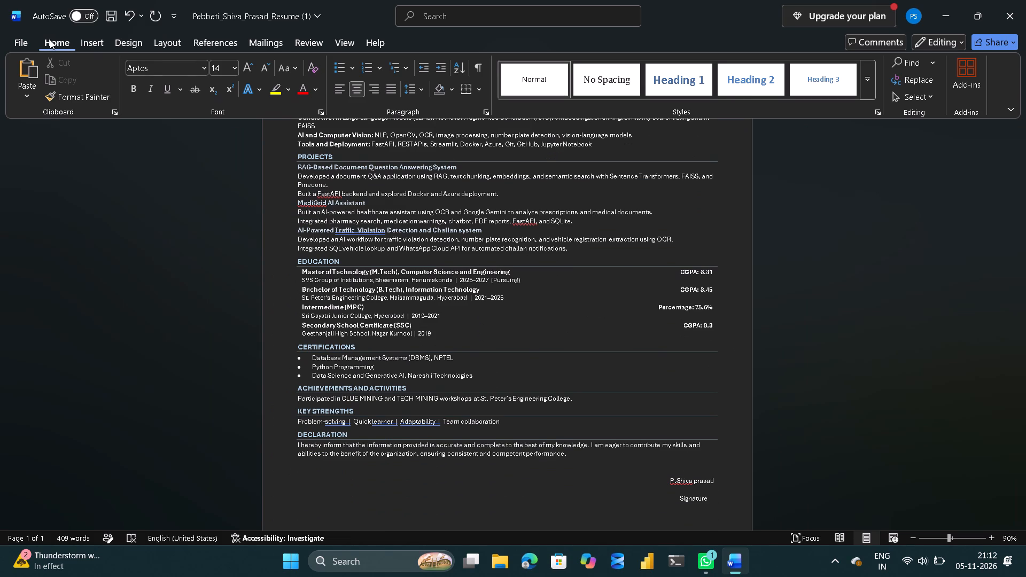
key("ctrl+s")
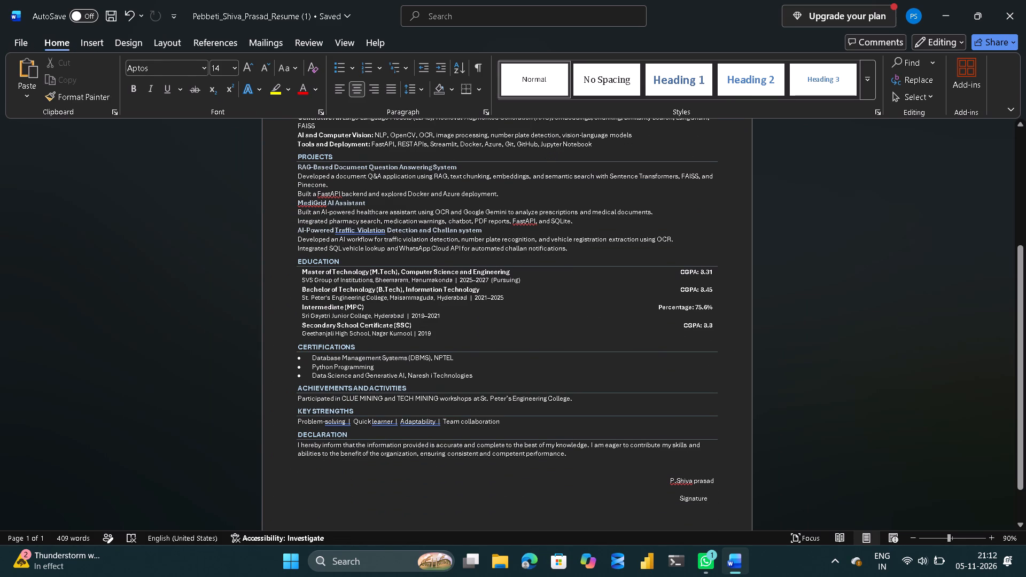
Set up a copy of the résumé in the OneDrive Desktop Documents folder with PDF as the file type.
left_click(21, 35)
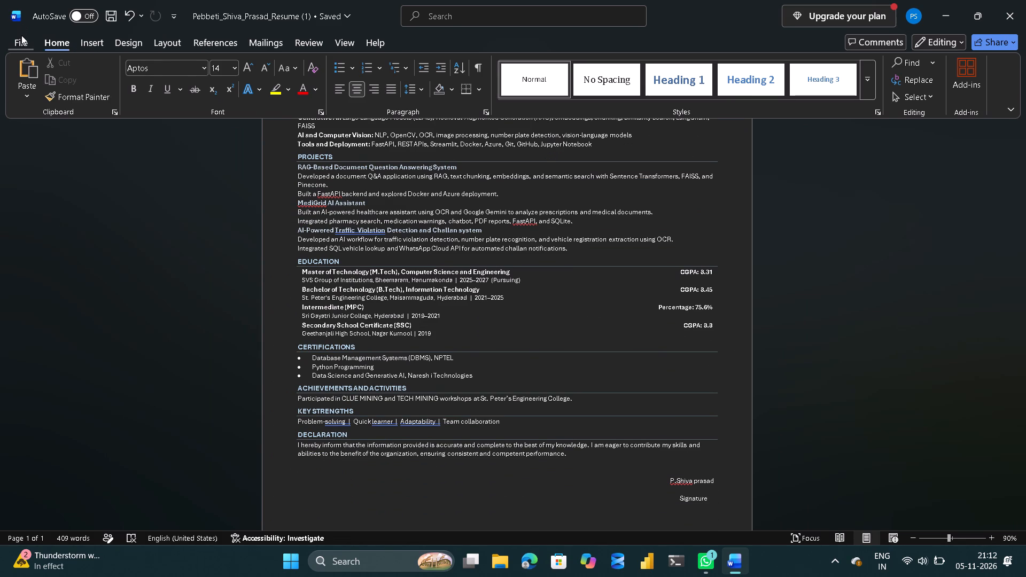
left_click(49, 249)
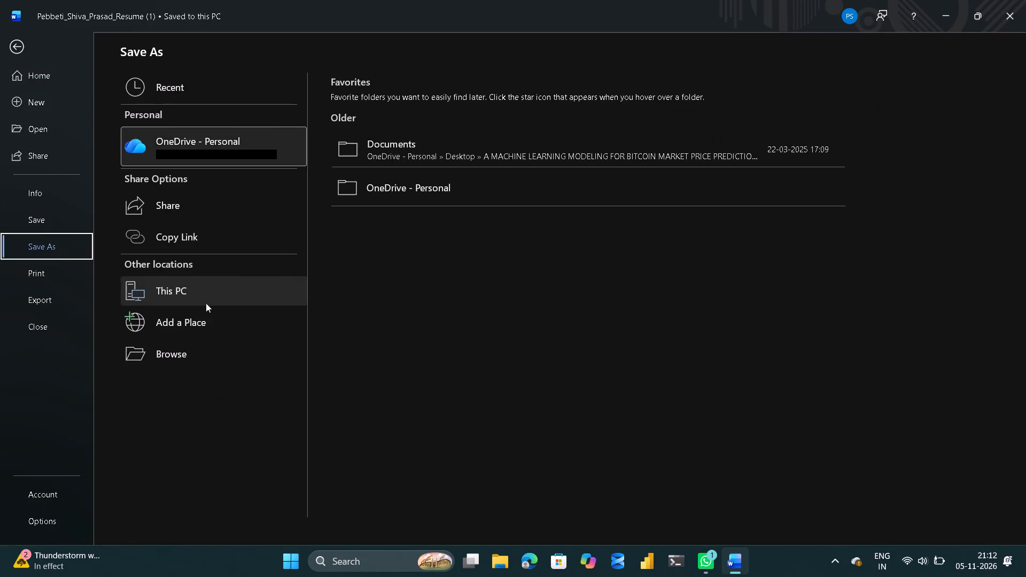
left_click(206, 303)
left_click(481, 196)
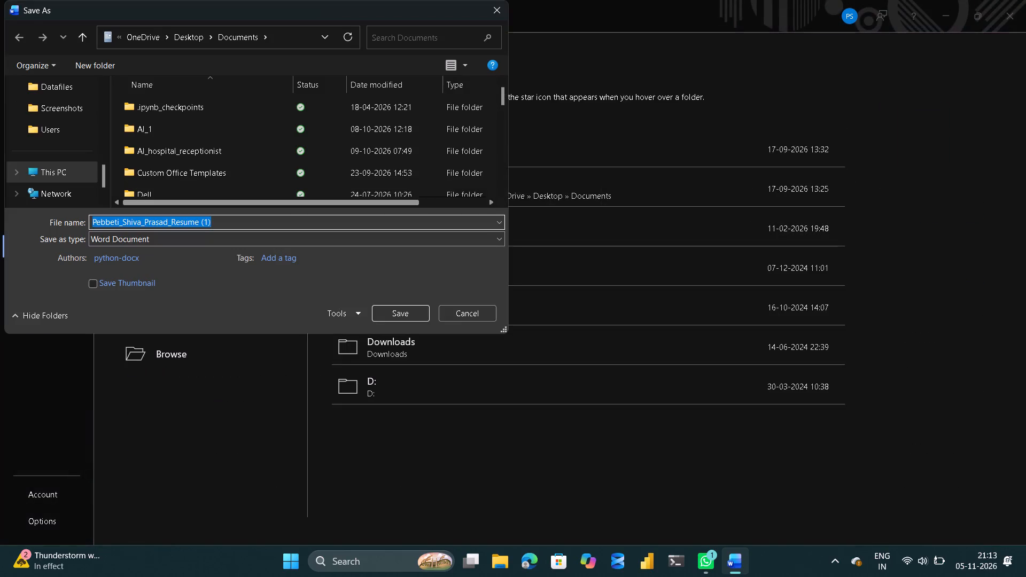
left_click(222, 239)
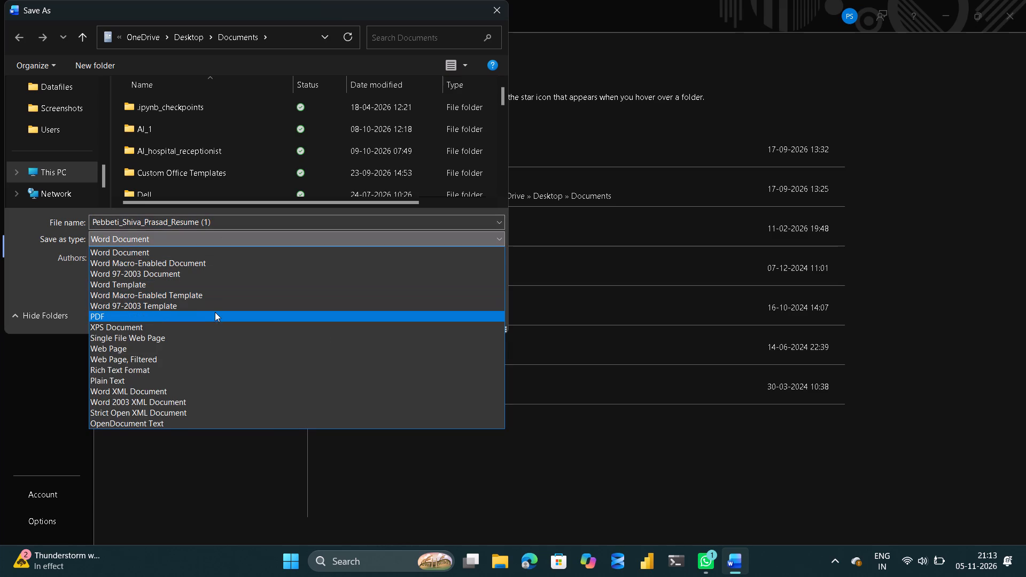
left_click(215, 314)
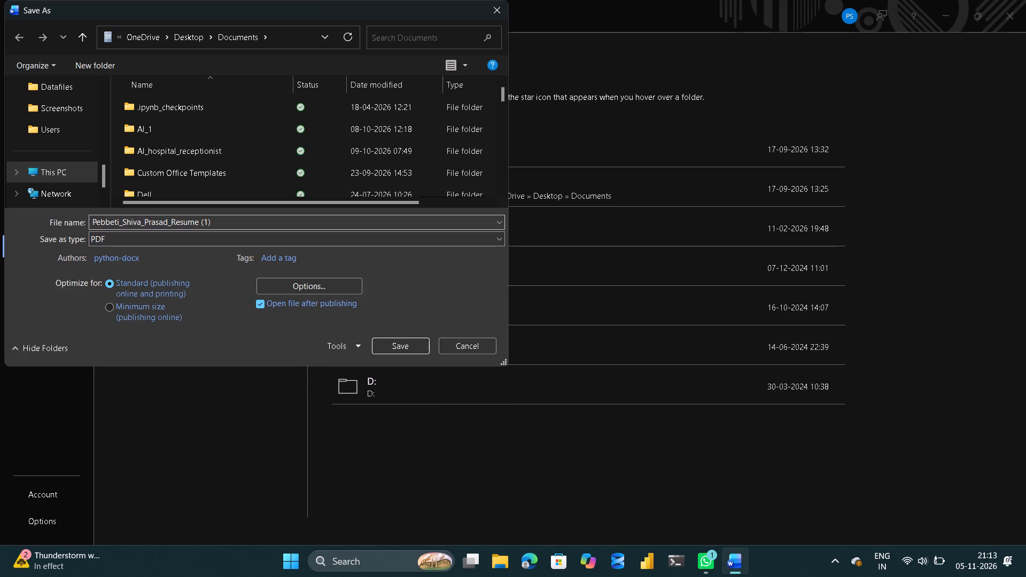
Replace the " (1)" ending of the PDF's file name with "-1" and save the PDF.
left_click(217, 226)
left_click(217, 226)
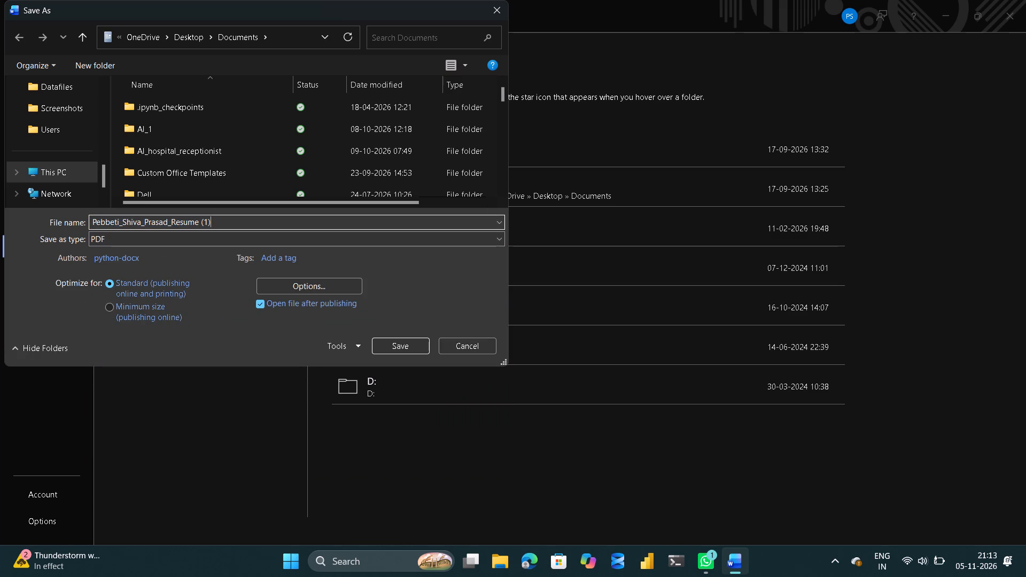
key("BackSpace")
key("BackSpace")
key("BackSpace")
key("BackSpace")
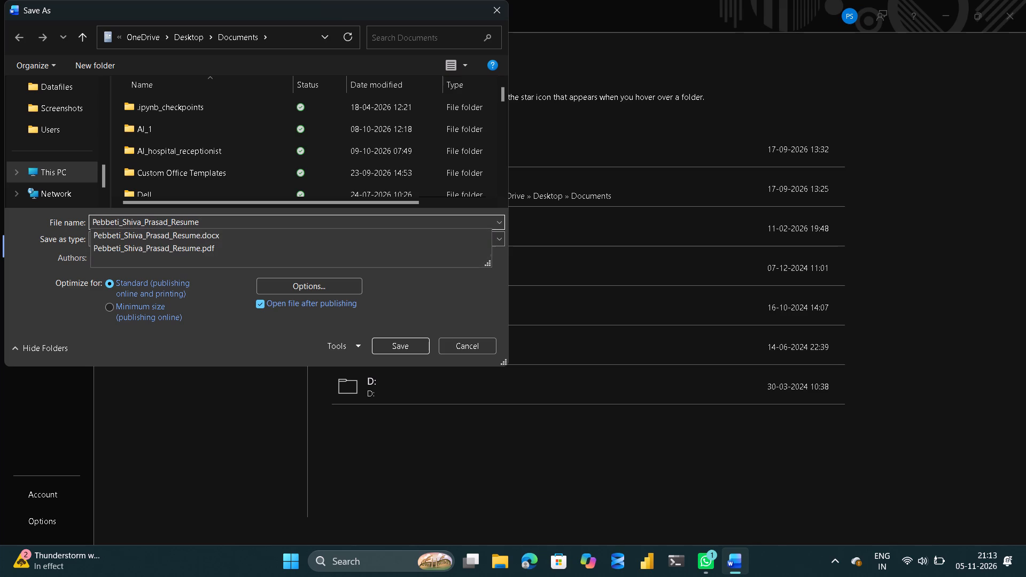
key("space")
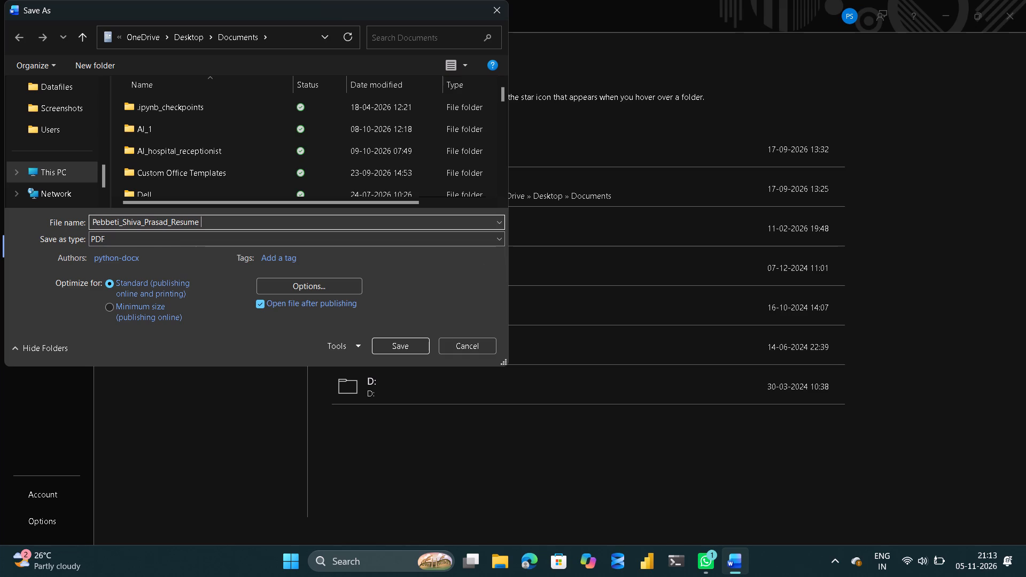
key("BackSpace")
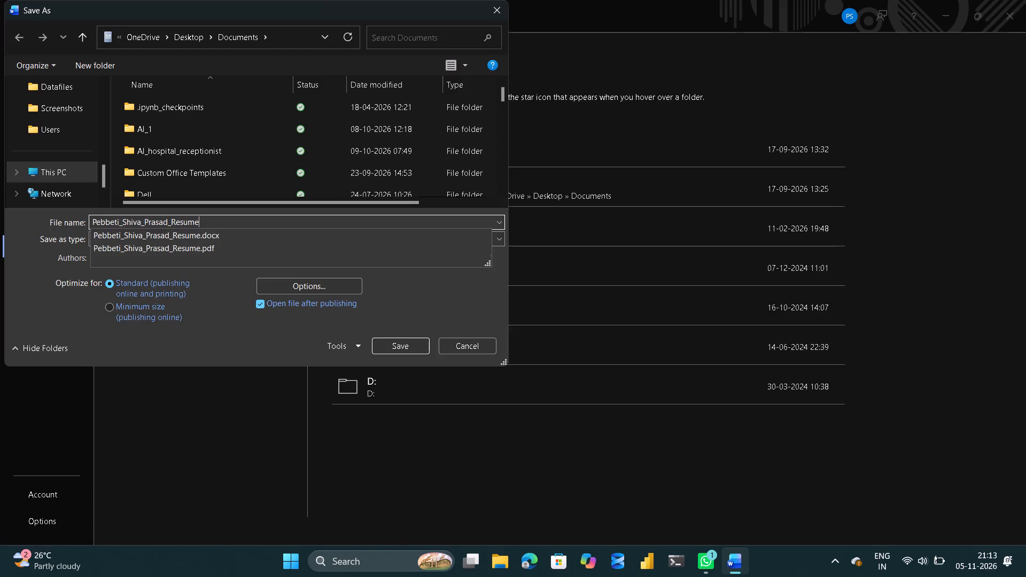
key("minus")
key("1")
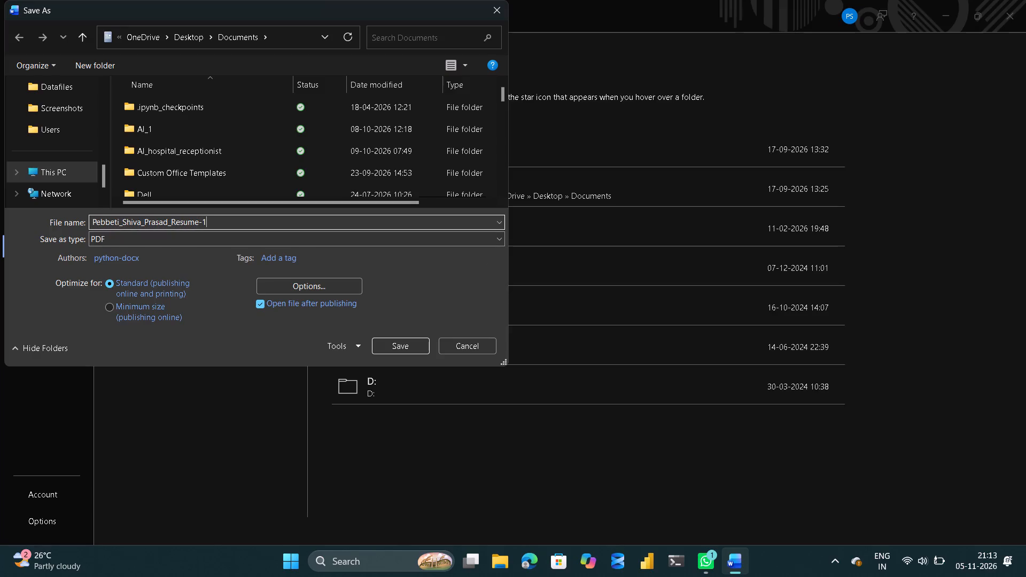
left_click(405, 346)
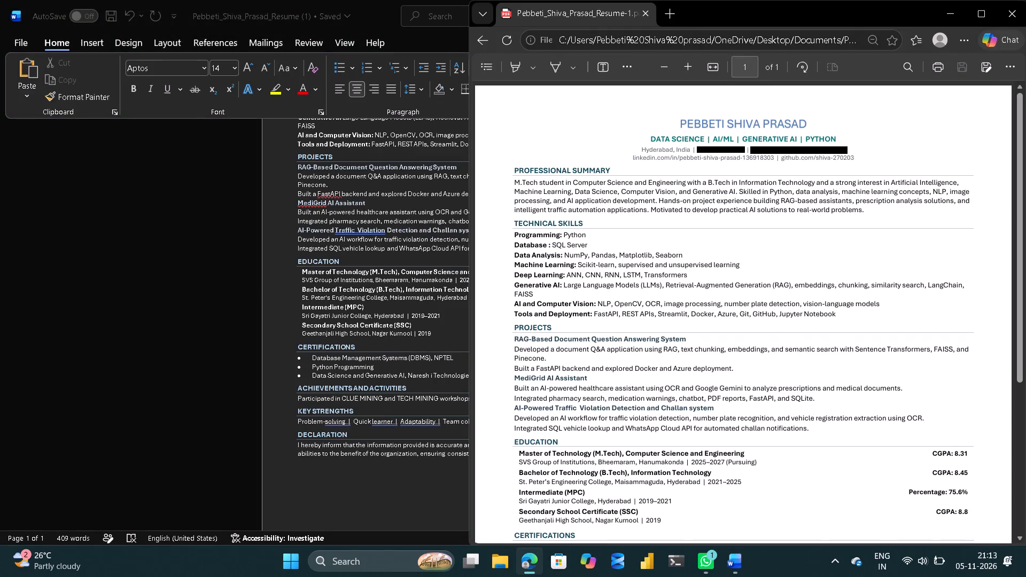
Review the exported PDF résumé in Edge, from the name heading down to the DECLARATION section.
scroll(742, 184, "down", 1)
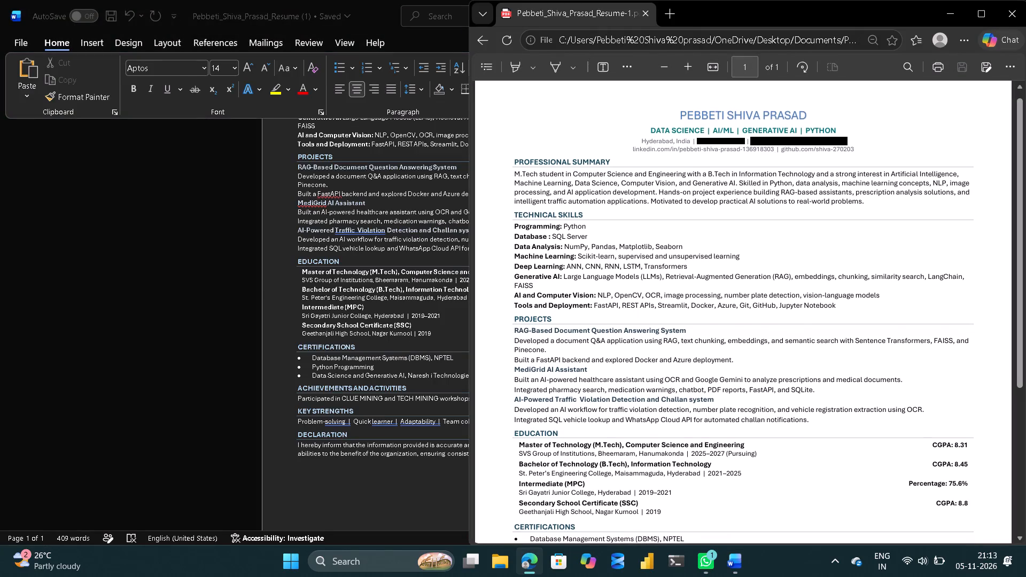
scroll(742, 184, "down", 1)
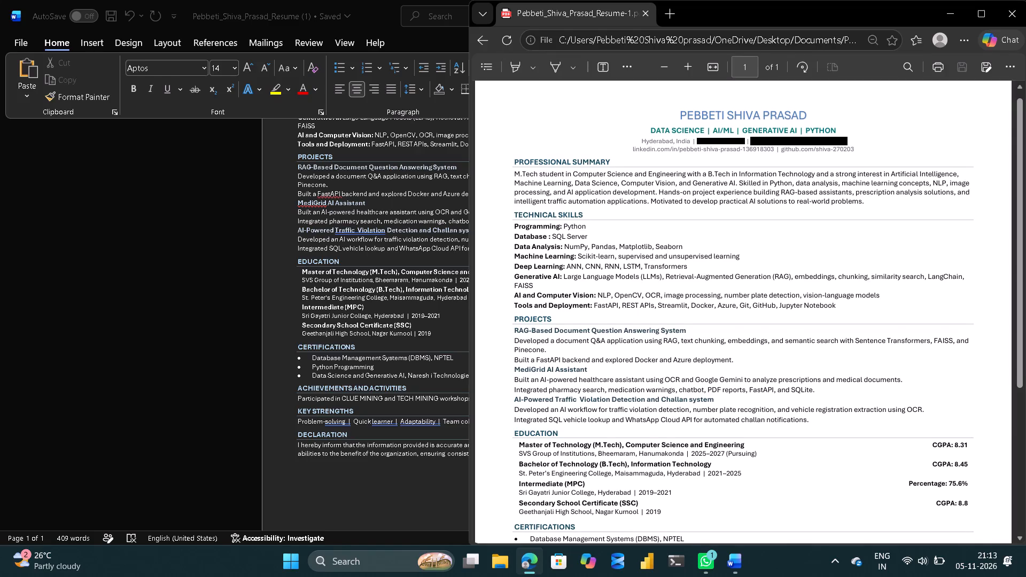
scroll(742, 184, "down", 1)
scroll(742, 184, "up", 2)
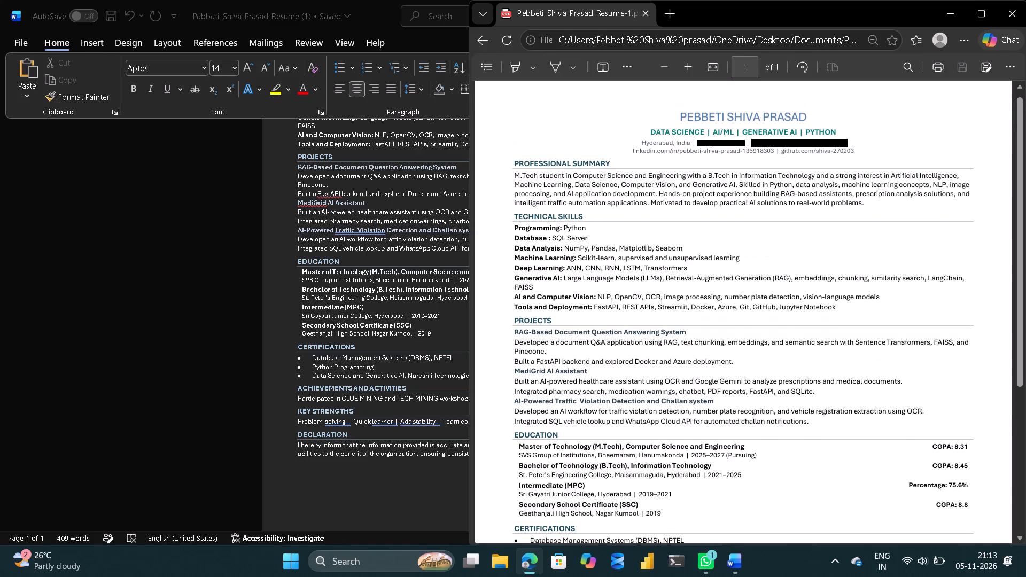
scroll(742, 184, "down", 2)
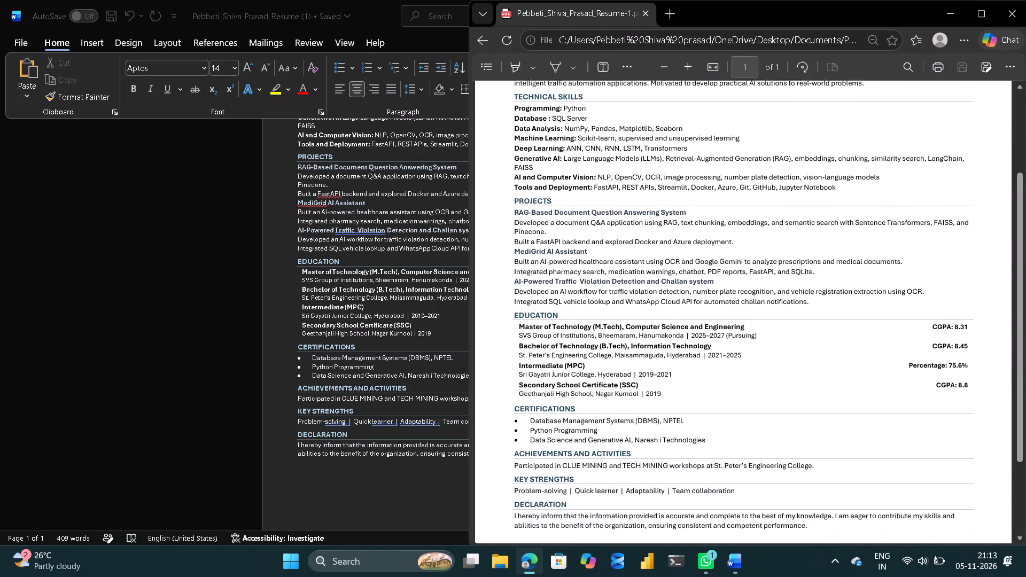
Check the exported PDF résumé down to the signature block and back up to the name heading, and close it.
scroll(742, 184, "down", 2)
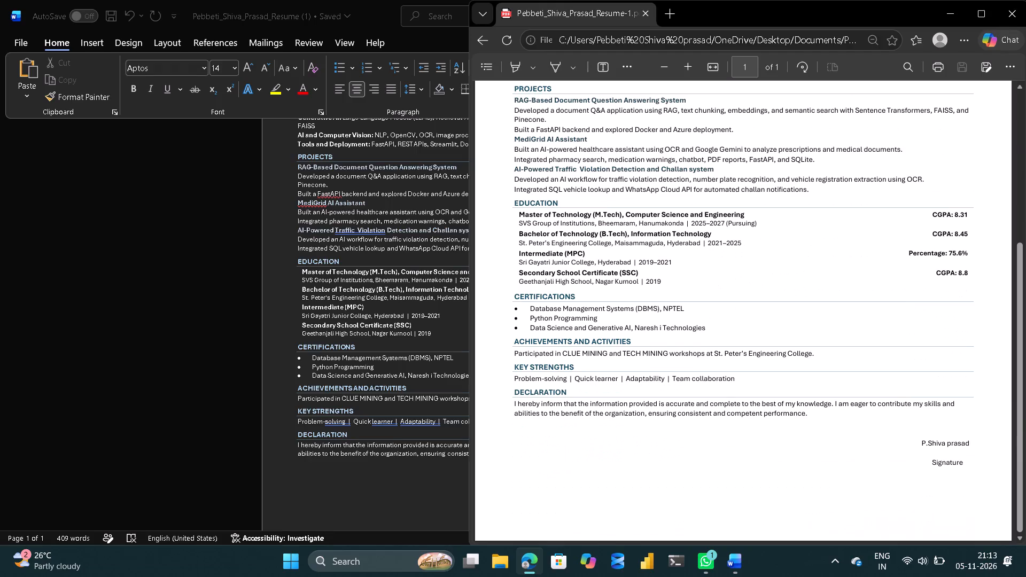
scroll(742, 184, "up", 1)
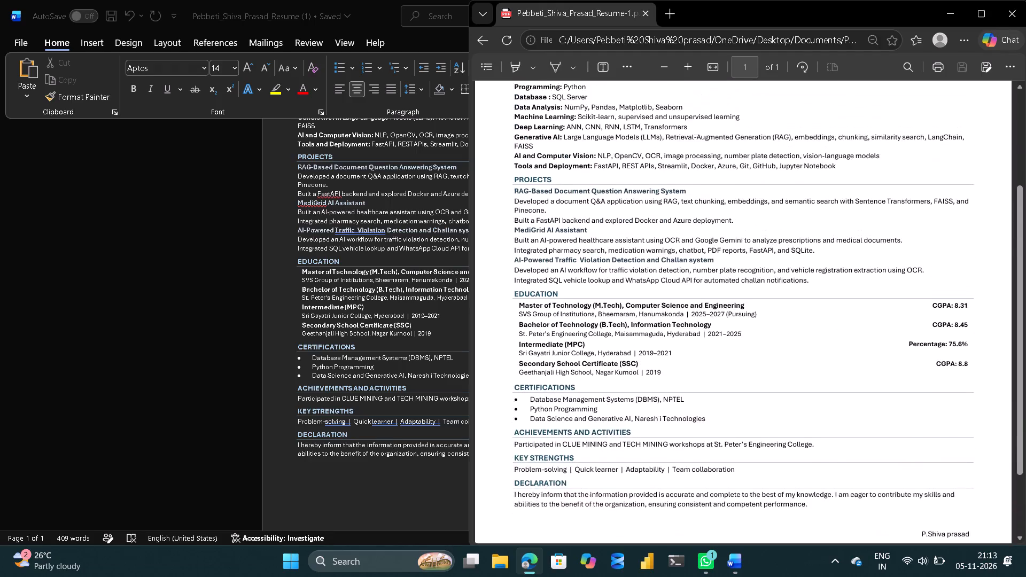
scroll(742, 184, "down", 3)
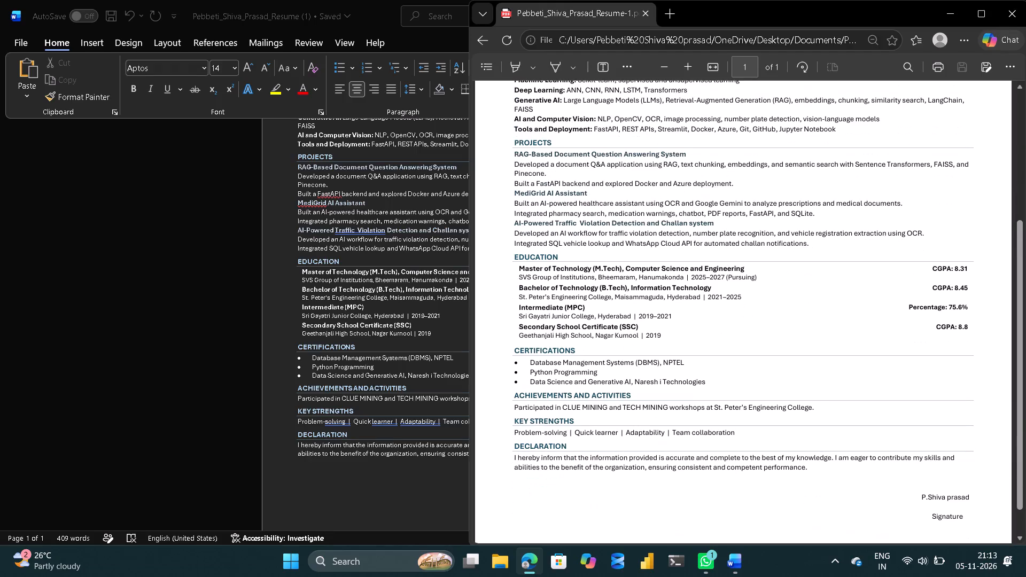
scroll(742, 184, "up", 2)
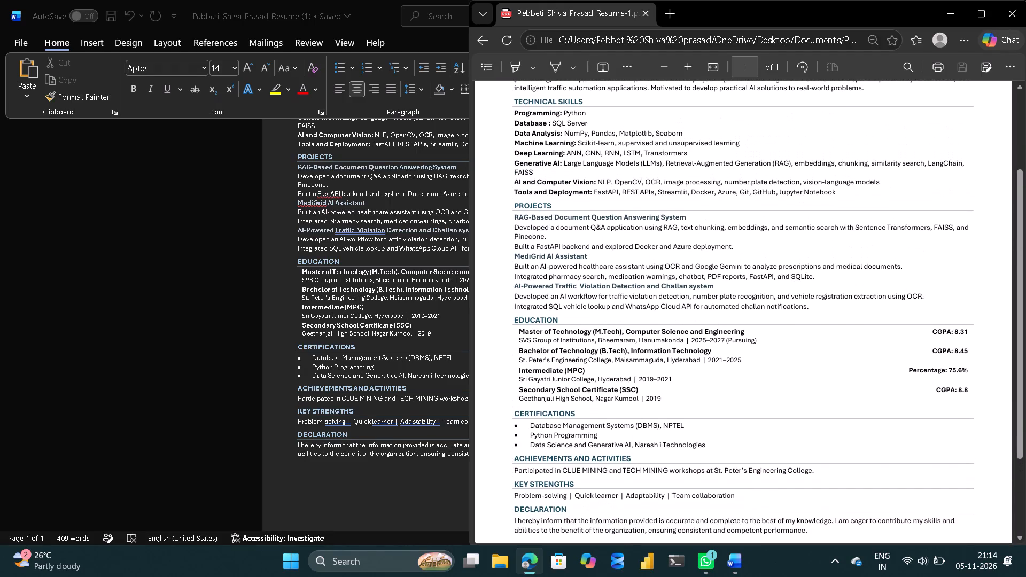
scroll(742, 184, "up", 3)
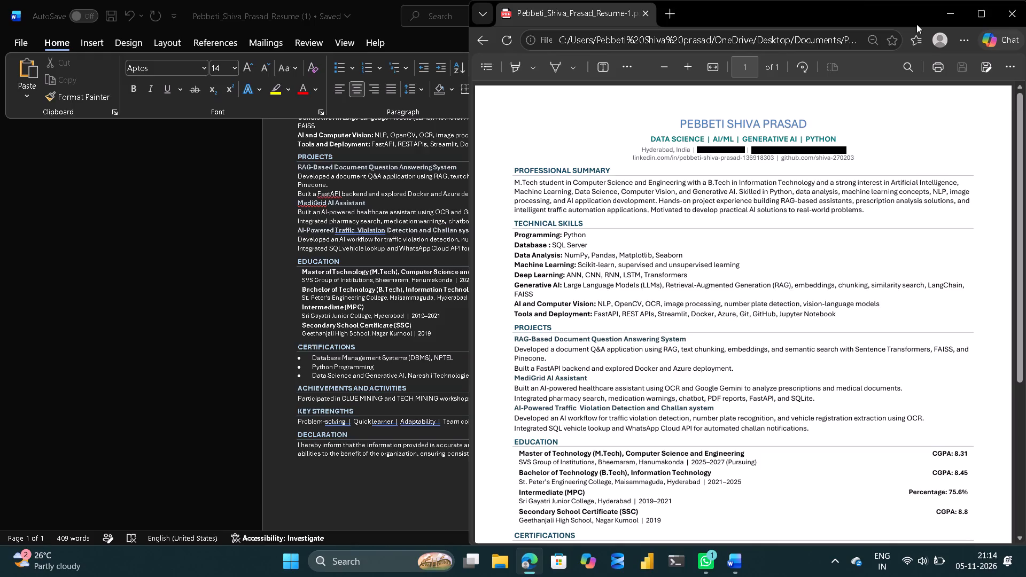